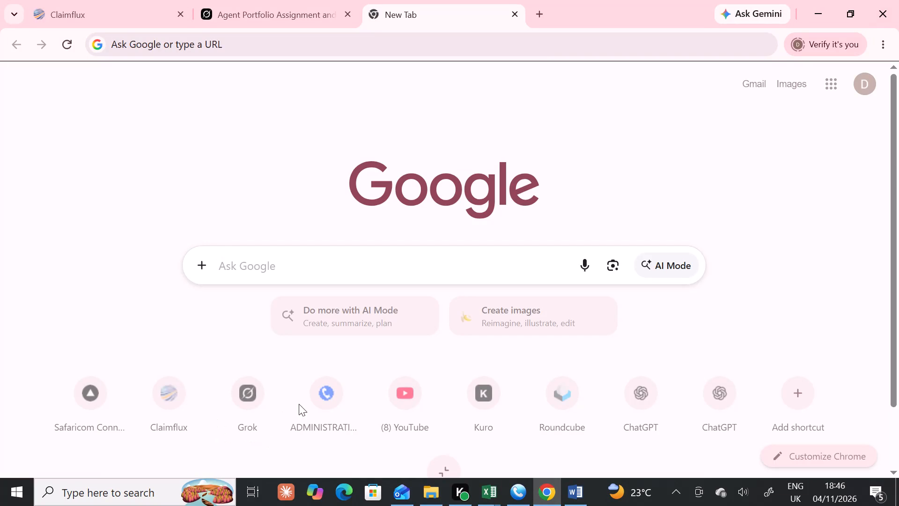
# Open the VICIdial administration site and go to its Agent Performance Detail report.
pyautogui.click(320, 404)
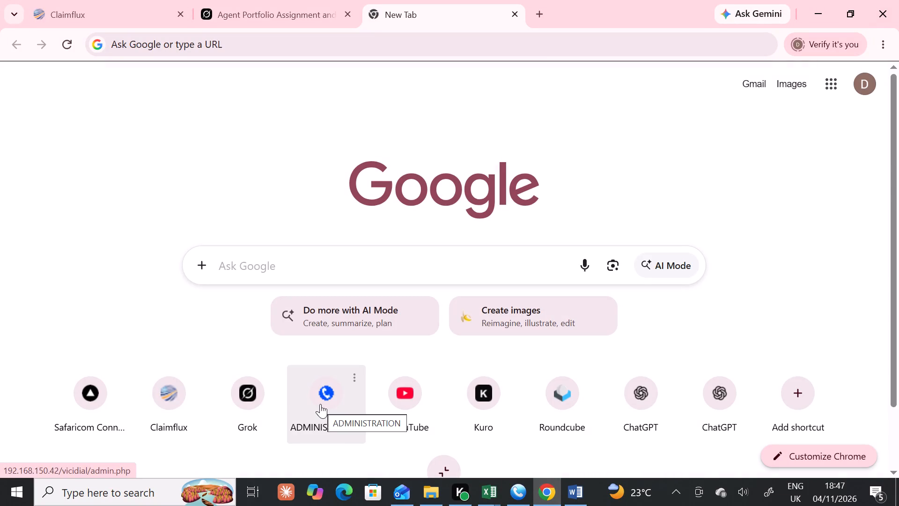
pyautogui.click(320, 404)
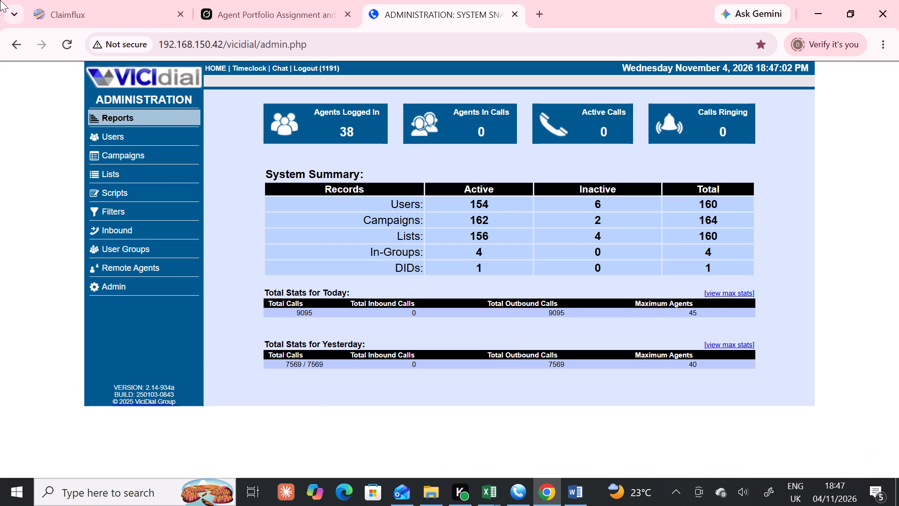
pyautogui.click(159, 111)
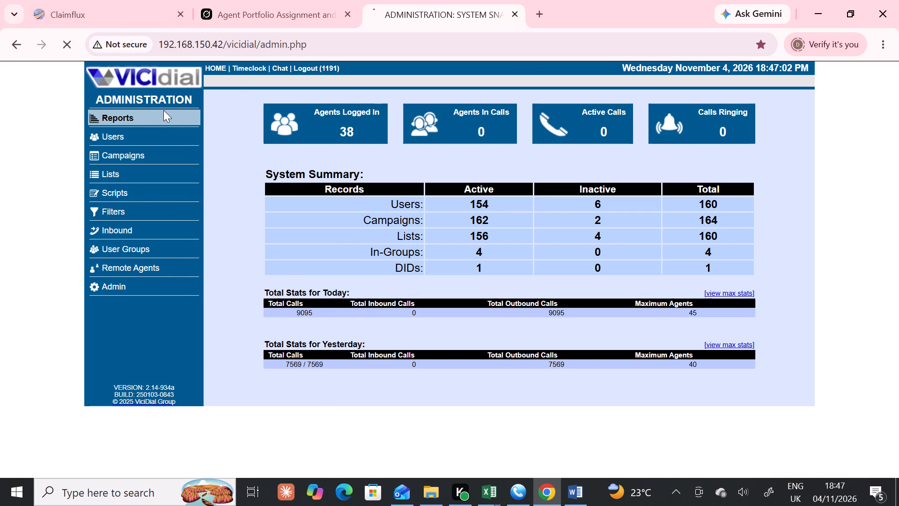
pyautogui.click(568, 204)
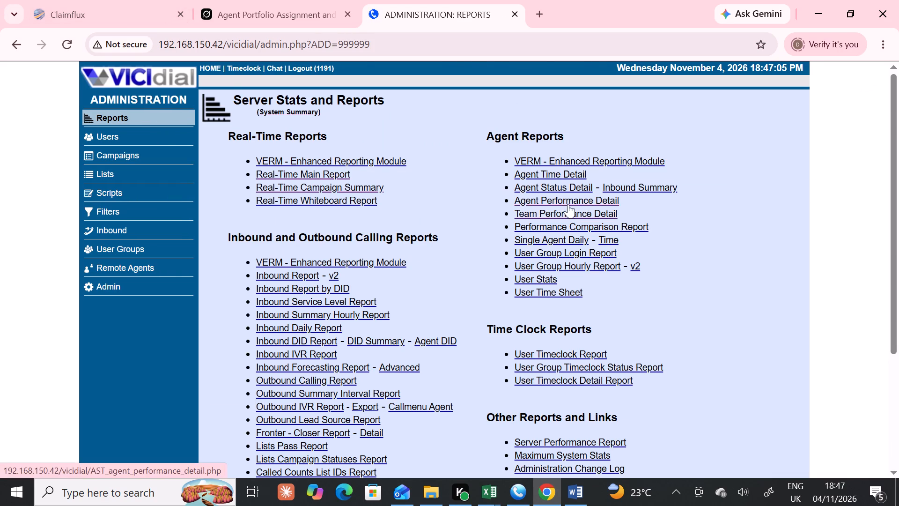
# Run the report for all campaigns, all user groups and all users.
pyautogui.click(146, 117)
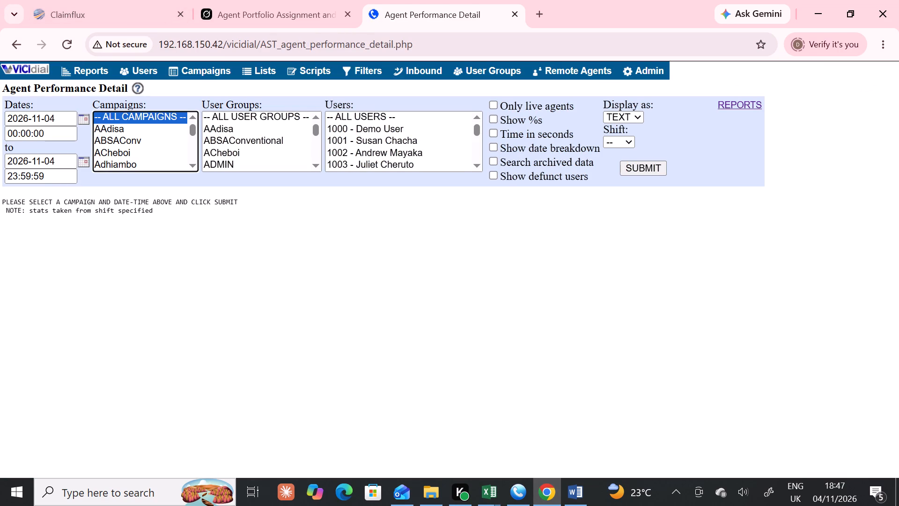
pyautogui.click(251, 109)
pyautogui.click(251, 114)
pyautogui.click(368, 114)
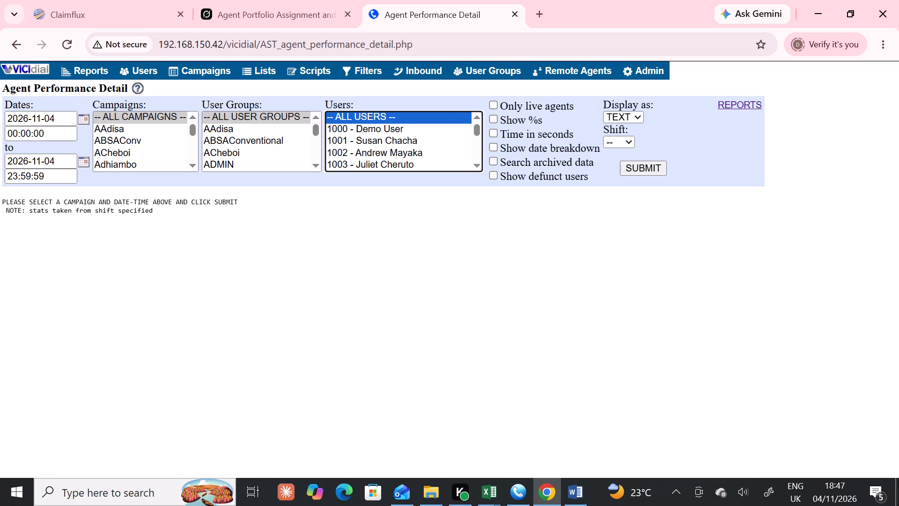
pyautogui.click(630, 169)
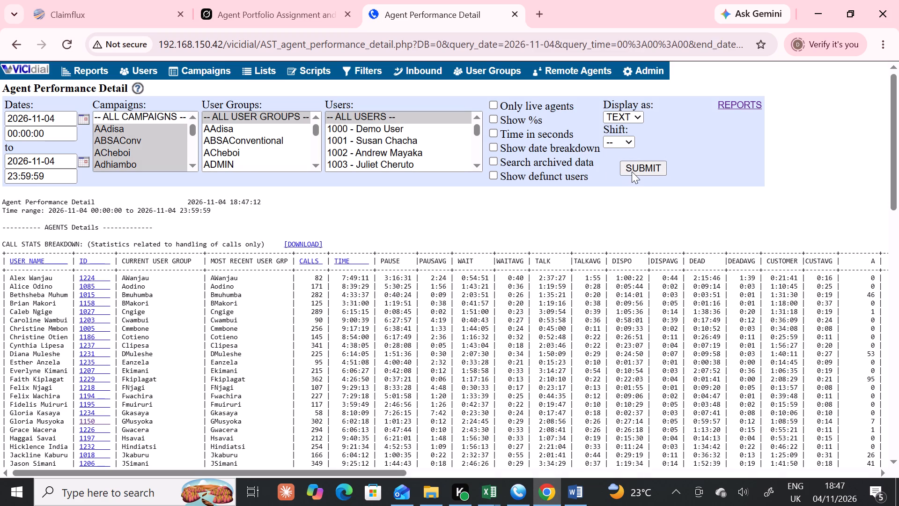
# Download the call stats breakdown of the report as a CSV file and open it in Excel.
pyautogui.scroll(-2, 320, 305)
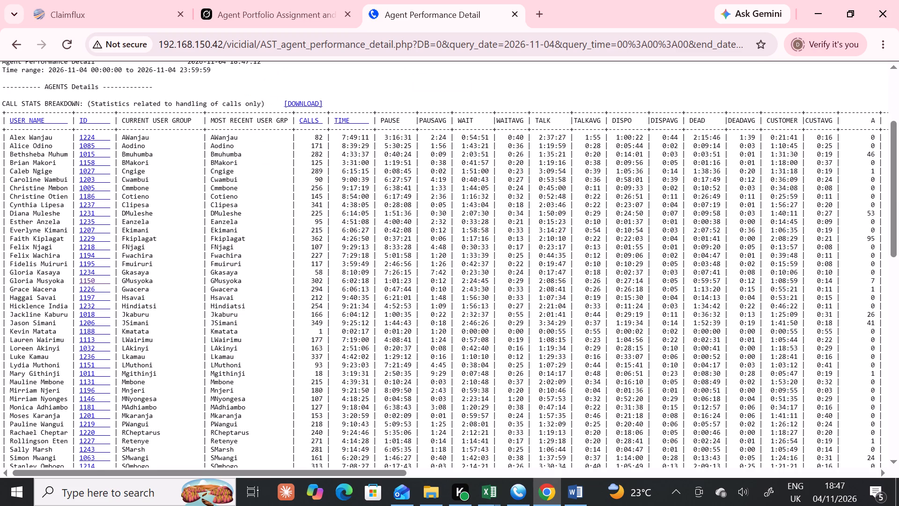
pyautogui.scroll(1, 278, 311)
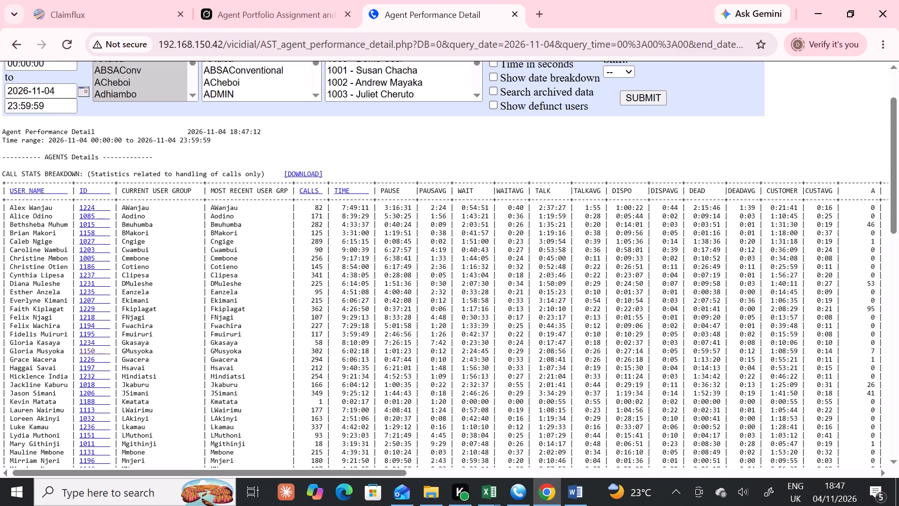
pyautogui.scroll(-1, 321, 342)
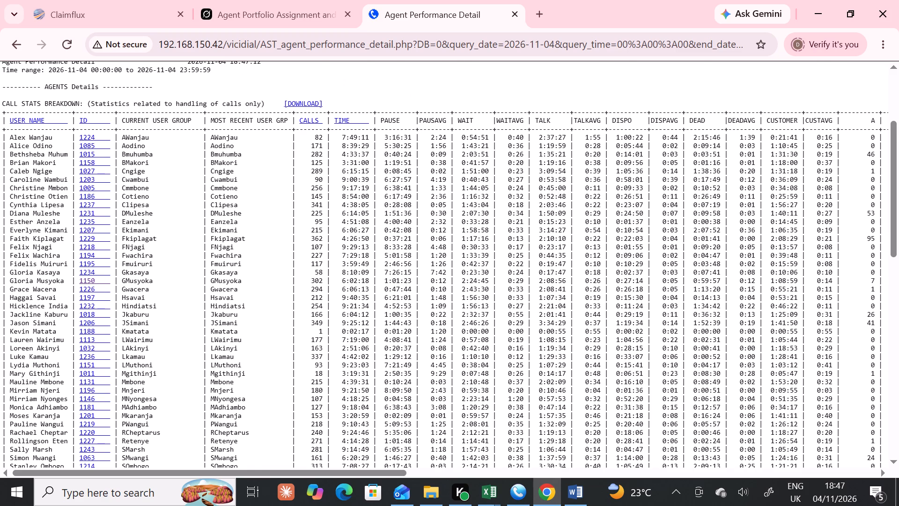
pyautogui.scroll(-1, 321, 361)
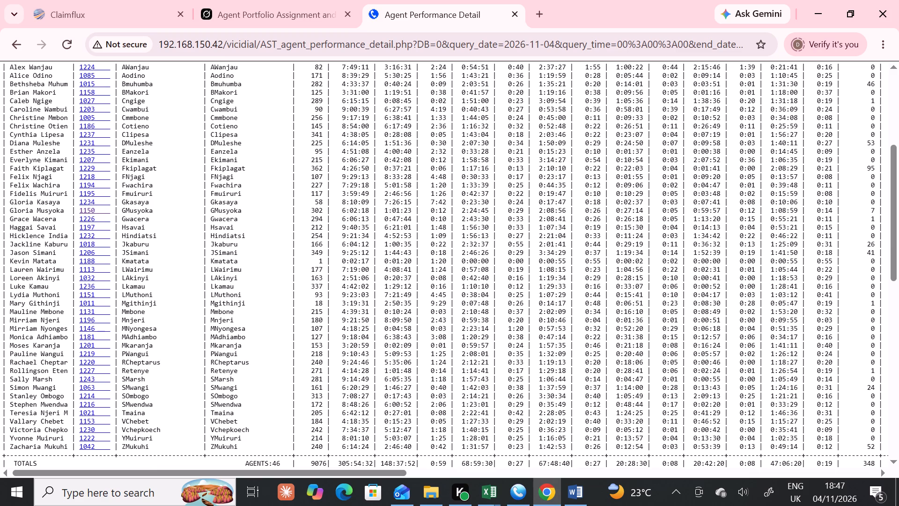
pyautogui.scroll(3, 322, 408)
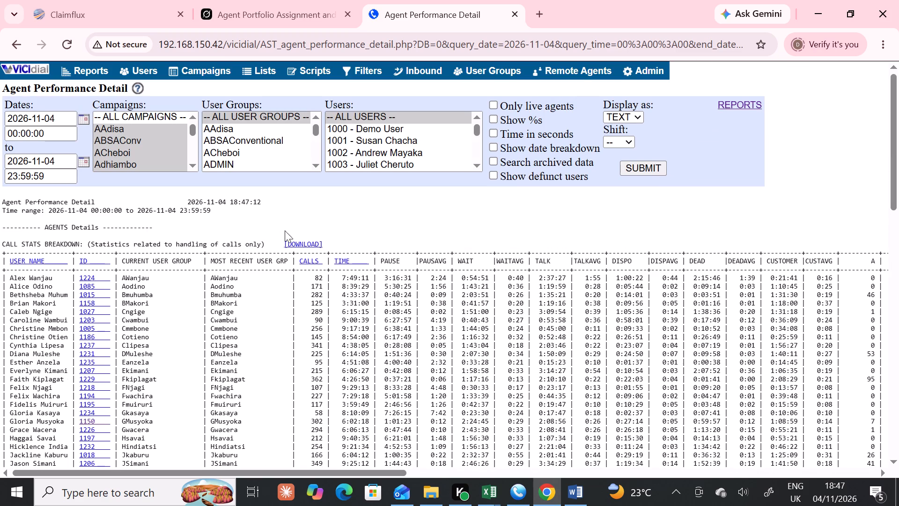
pyautogui.click(303, 240)
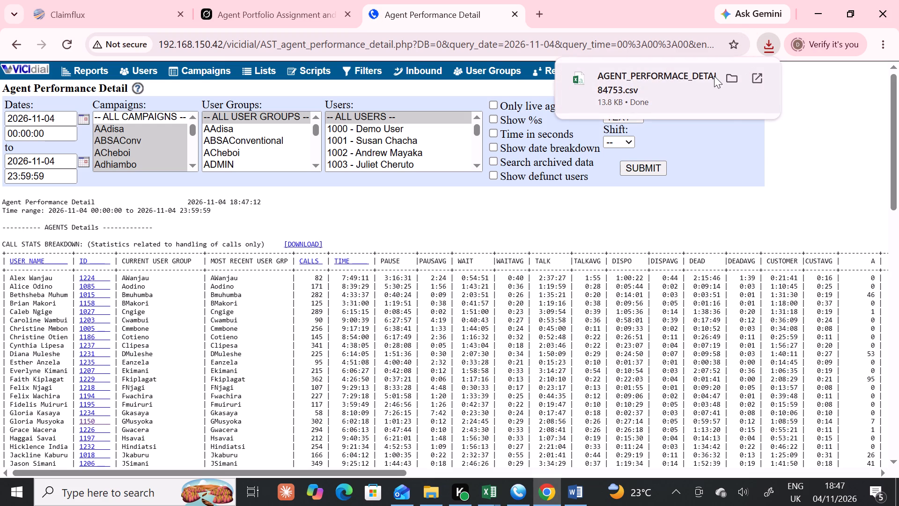
pyautogui.click(709, 79)
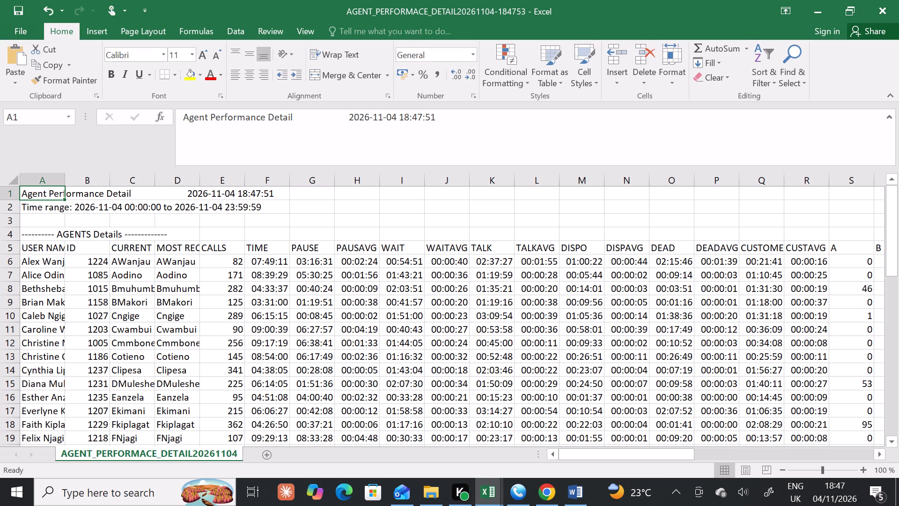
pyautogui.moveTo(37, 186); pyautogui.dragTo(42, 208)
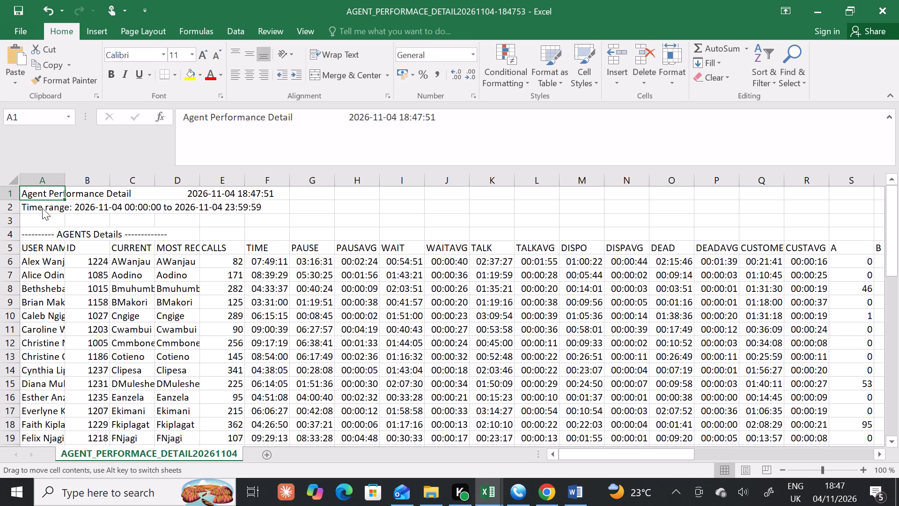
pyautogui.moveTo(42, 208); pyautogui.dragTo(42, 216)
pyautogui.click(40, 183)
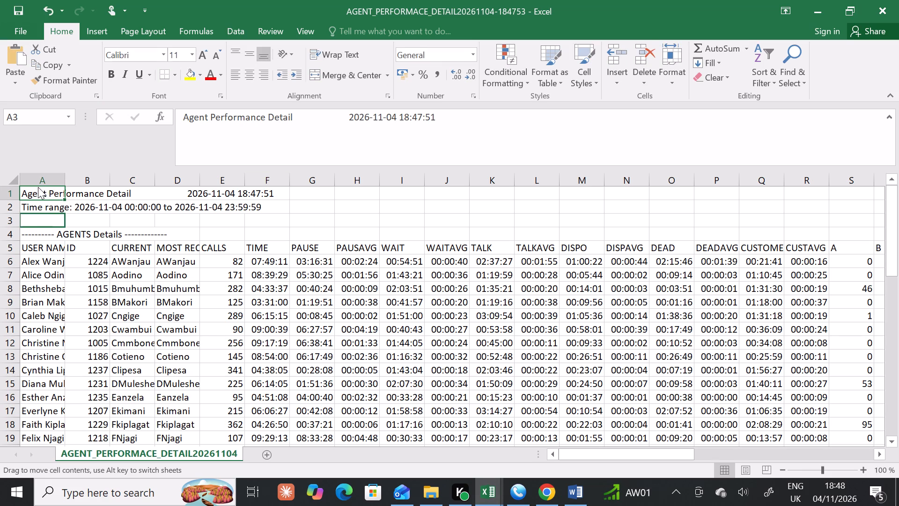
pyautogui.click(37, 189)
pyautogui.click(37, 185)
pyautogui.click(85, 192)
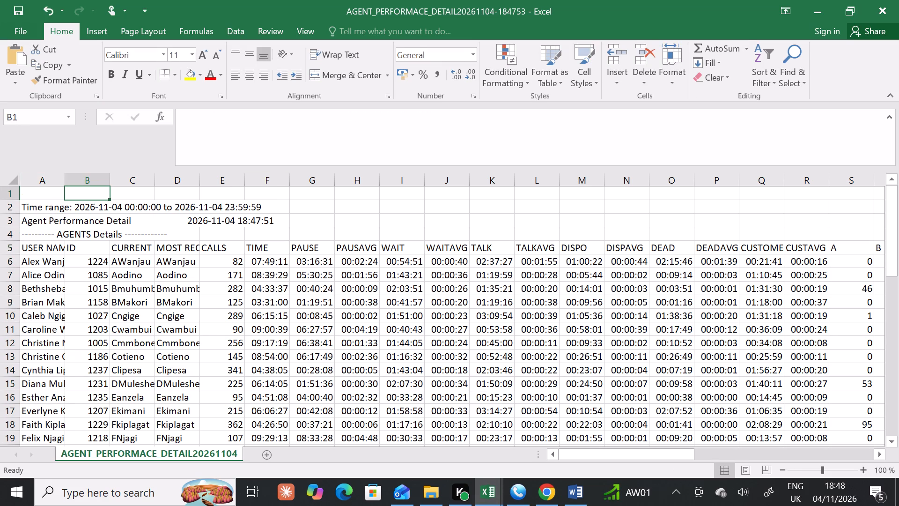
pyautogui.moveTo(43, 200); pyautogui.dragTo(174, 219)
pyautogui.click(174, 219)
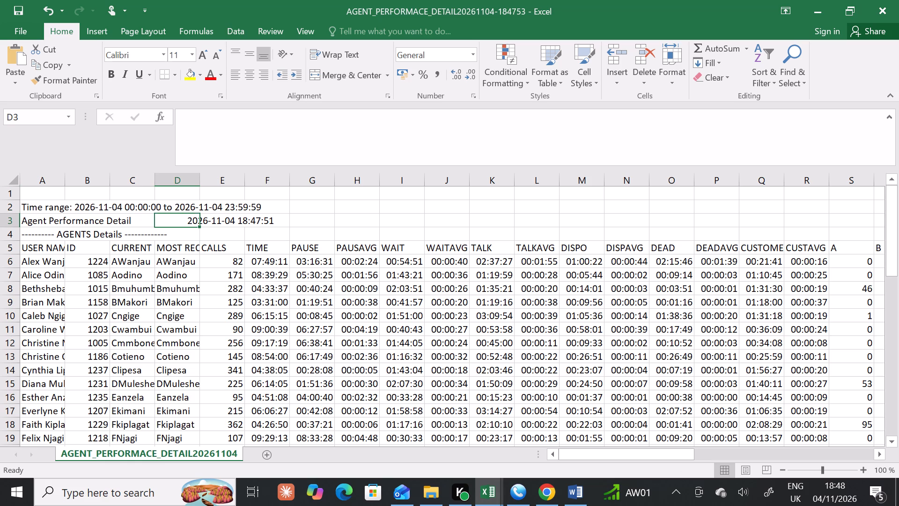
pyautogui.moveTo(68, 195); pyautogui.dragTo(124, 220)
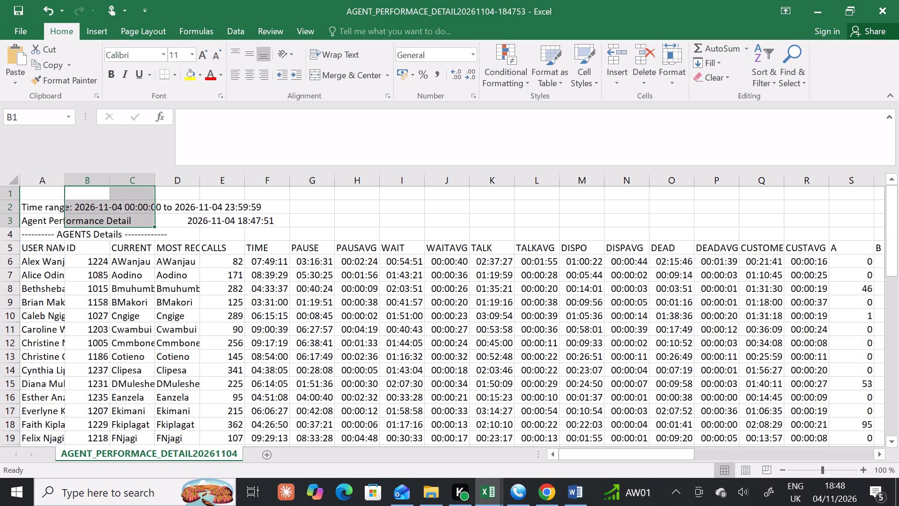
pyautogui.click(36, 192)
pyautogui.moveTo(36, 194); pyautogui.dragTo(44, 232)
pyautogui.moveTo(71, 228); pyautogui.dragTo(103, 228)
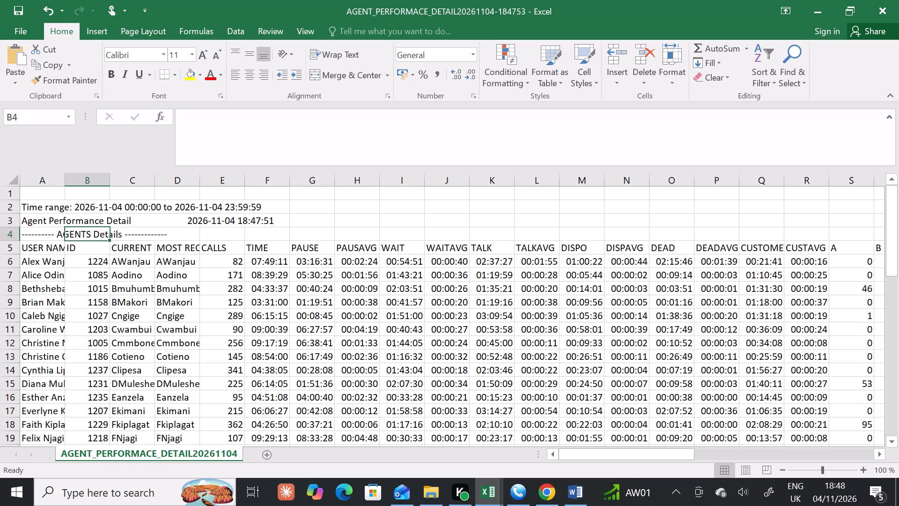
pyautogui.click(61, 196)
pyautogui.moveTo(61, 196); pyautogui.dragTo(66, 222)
# Delete the title cells A1:AR4 above the column headers, shifting the remaining cells up.
pyautogui.moveTo(57, 195); pyautogui.dragTo(57, 197)
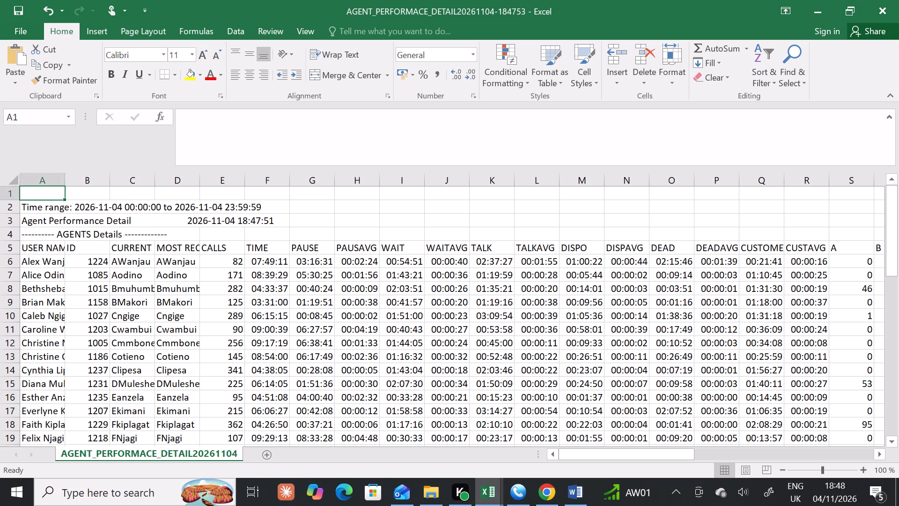
pyautogui.moveTo(57, 197); pyautogui.dragTo(155, 226)
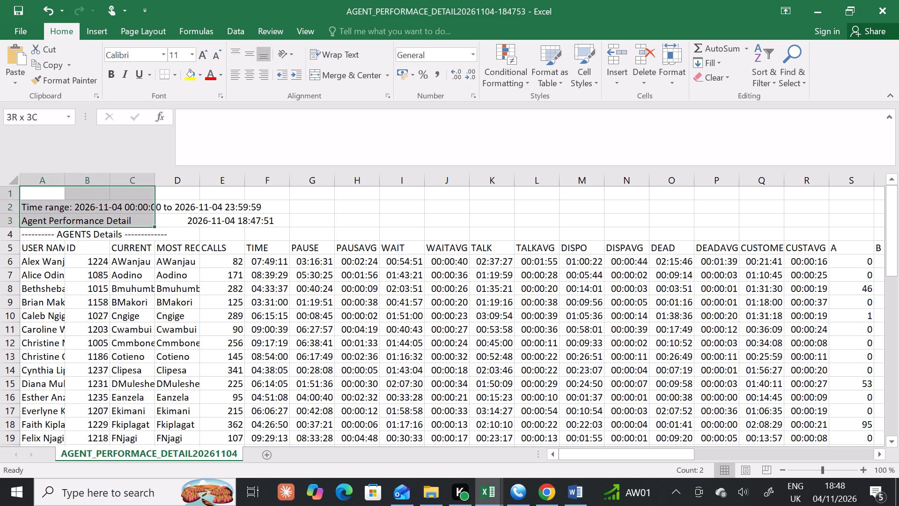
pyautogui.moveTo(155, 226); pyautogui.dragTo(550, 259)
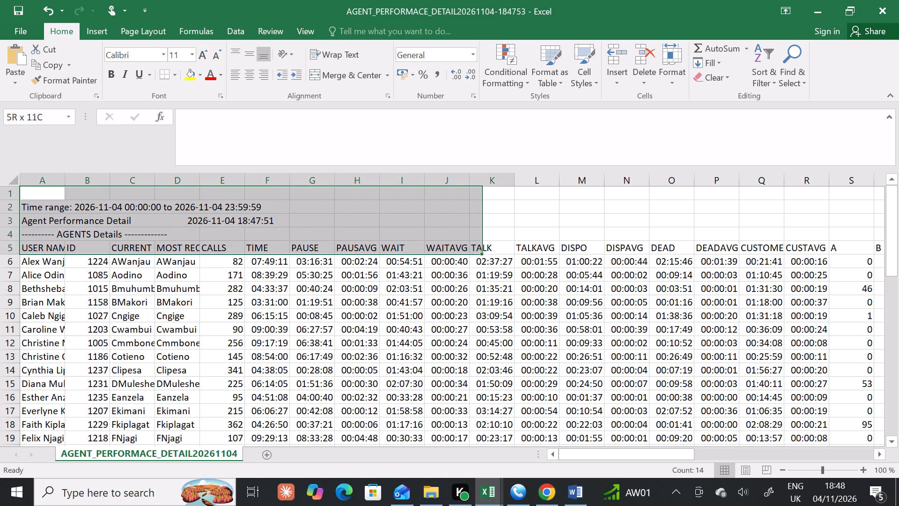
pyautogui.moveTo(550, 259); pyautogui.dragTo(860, 224)
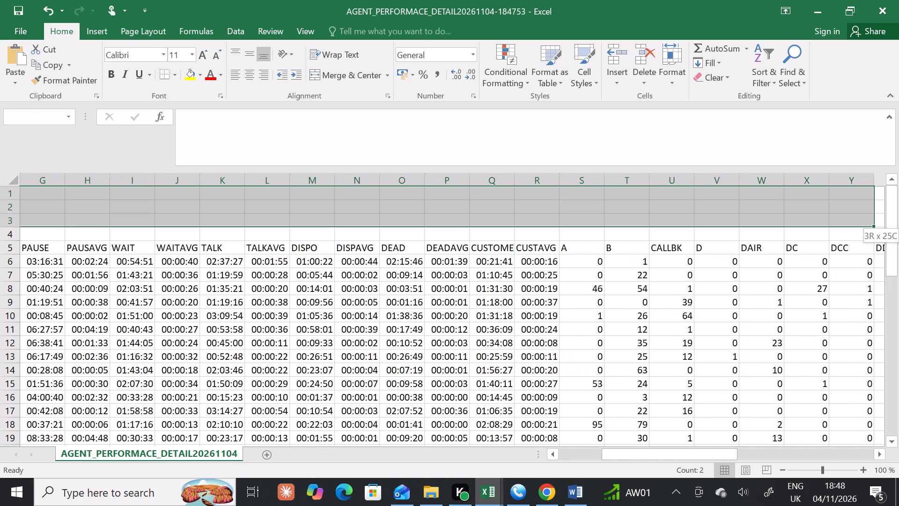
pyautogui.moveTo(860, 224); pyautogui.dragTo(886, 229)
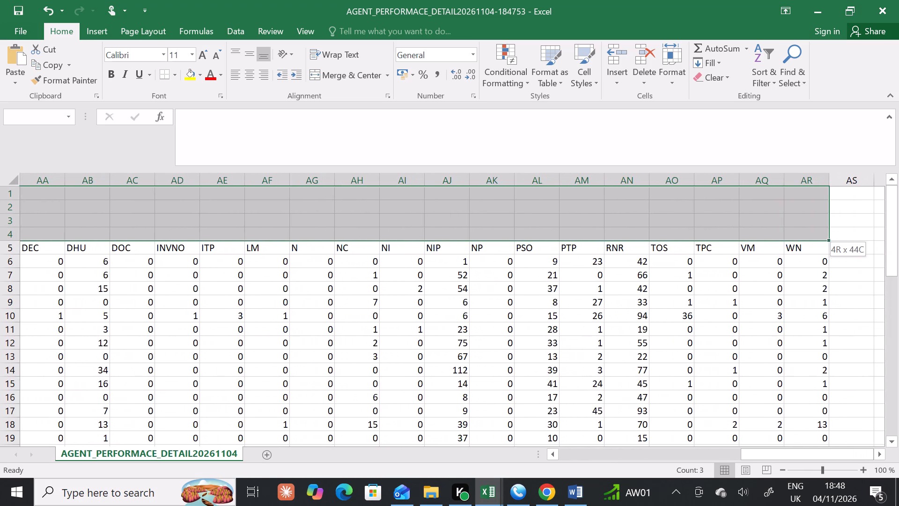
pyautogui.moveTo(886, 229); pyautogui.dragTo(651, 231)
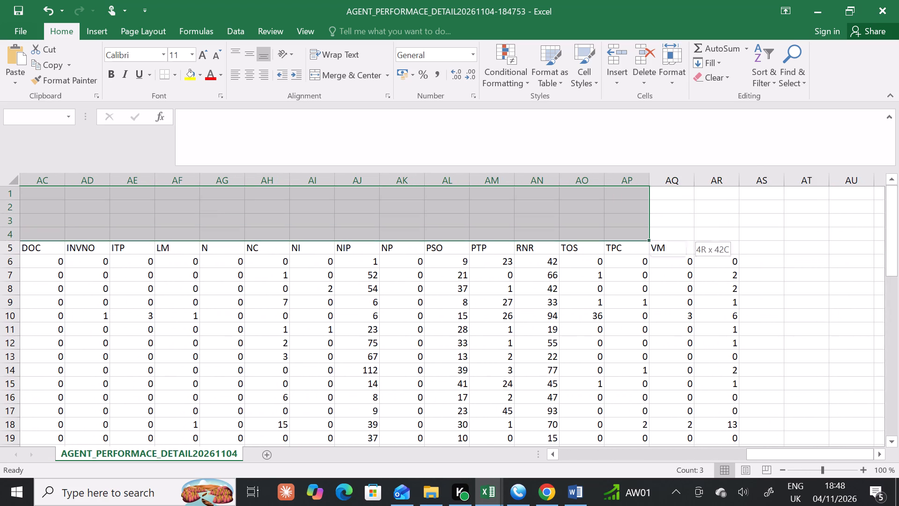
pyautogui.moveTo(651, 231); pyautogui.dragTo(695, 233)
pyautogui.rightClick(688, 215)
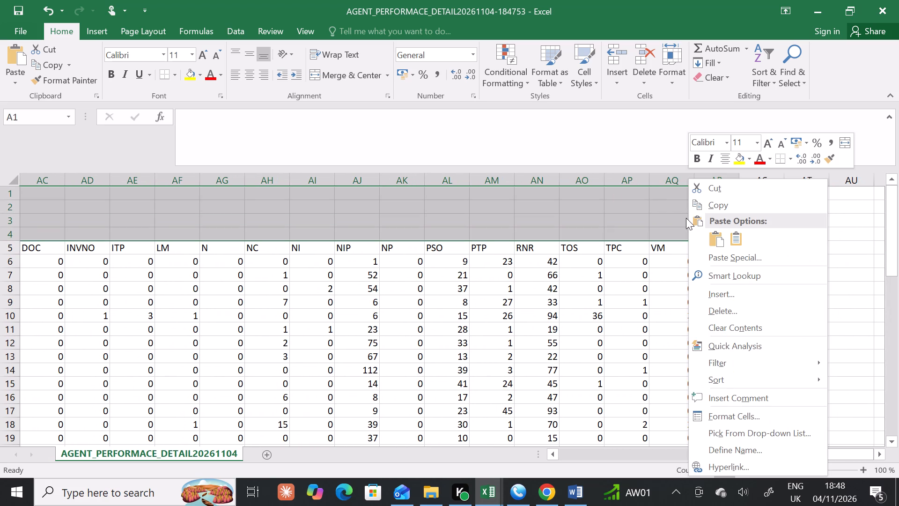
pyautogui.click(744, 308)
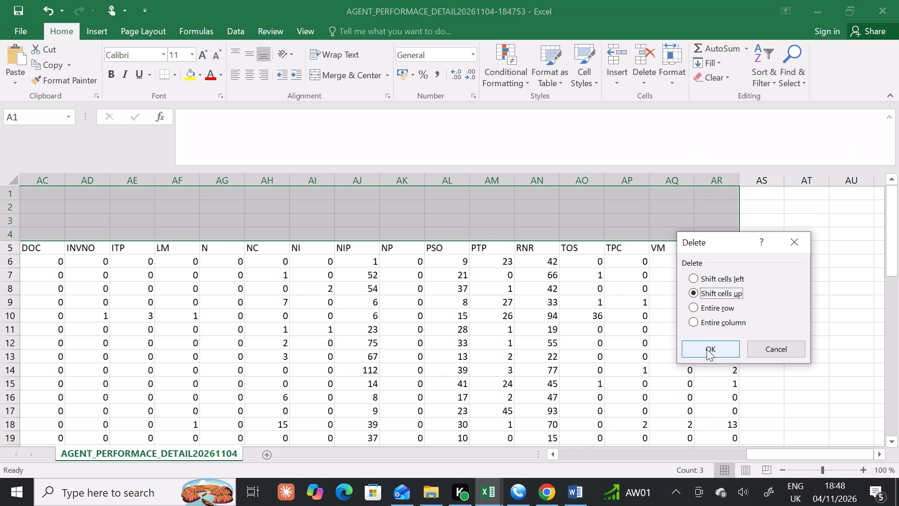
pyautogui.click(707, 349)
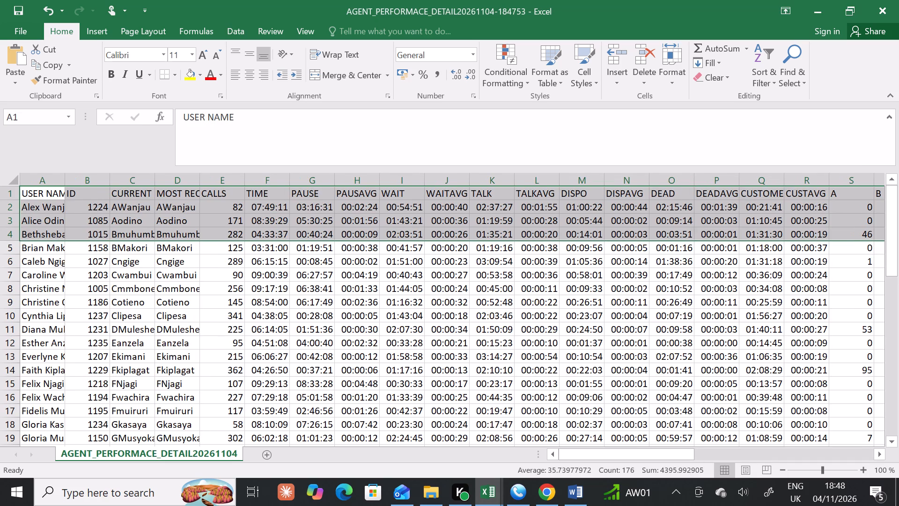
pyautogui.click(227, 375)
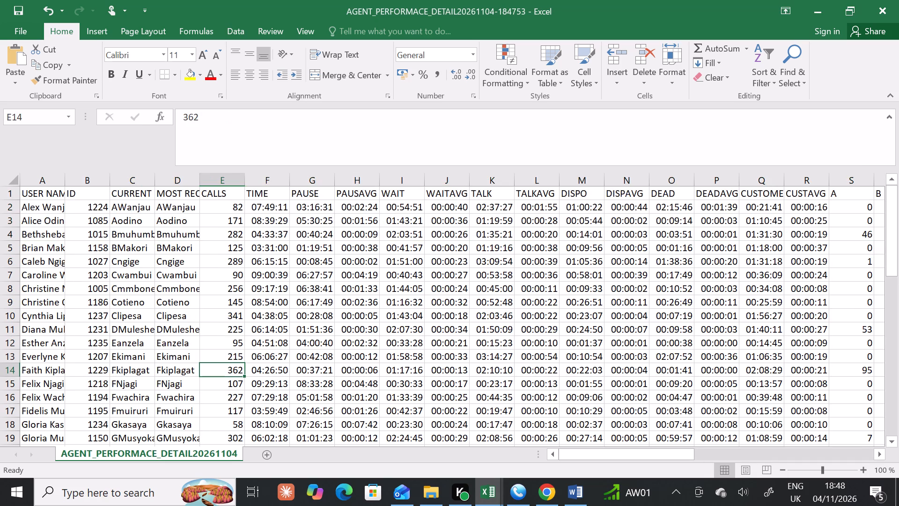
# Delete the CURRENT USER GROUP and MOST RECENT USER GRP columns.
pyautogui.click(131, 165)
pyautogui.moveTo(132, 176); pyautogui.dragTo(177, 183)
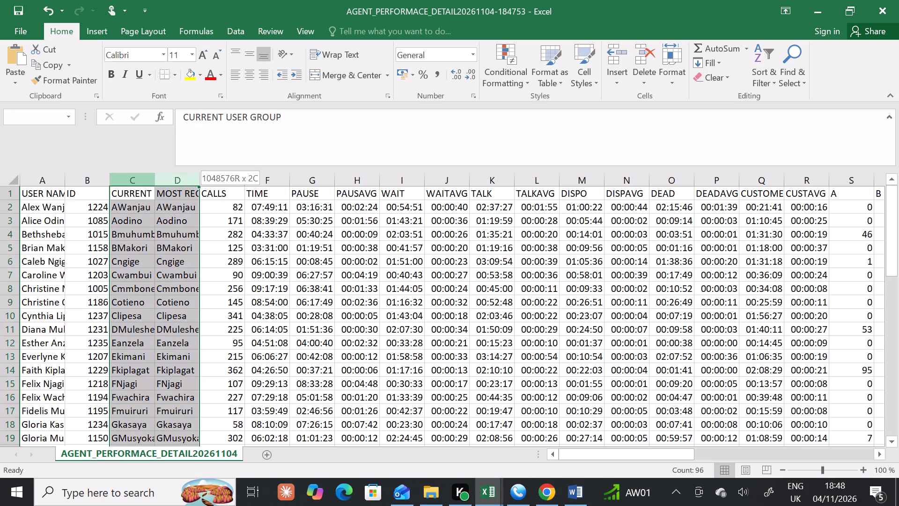
pyautogui.moveTo(177, 183); pyautogui.dragTo(179, 183)
pyautogui.rightClick(179, 183)
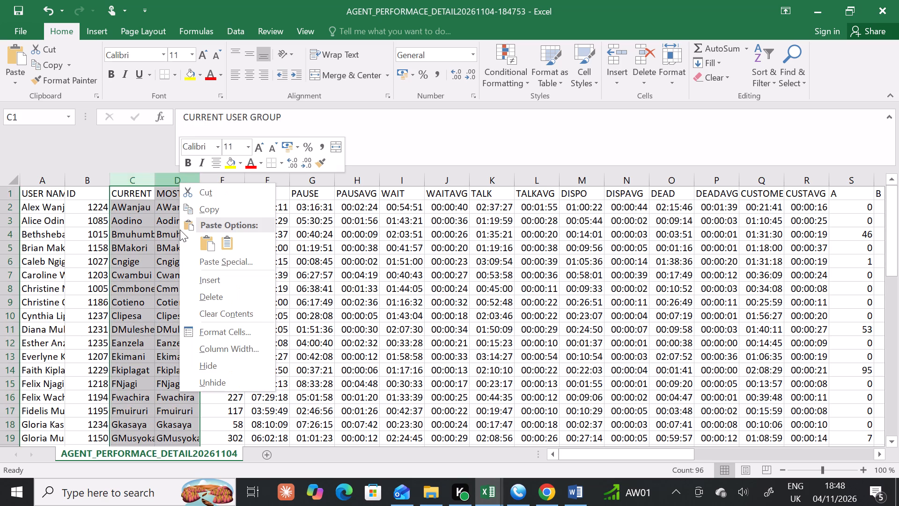
pyautogui.click(214, 300)
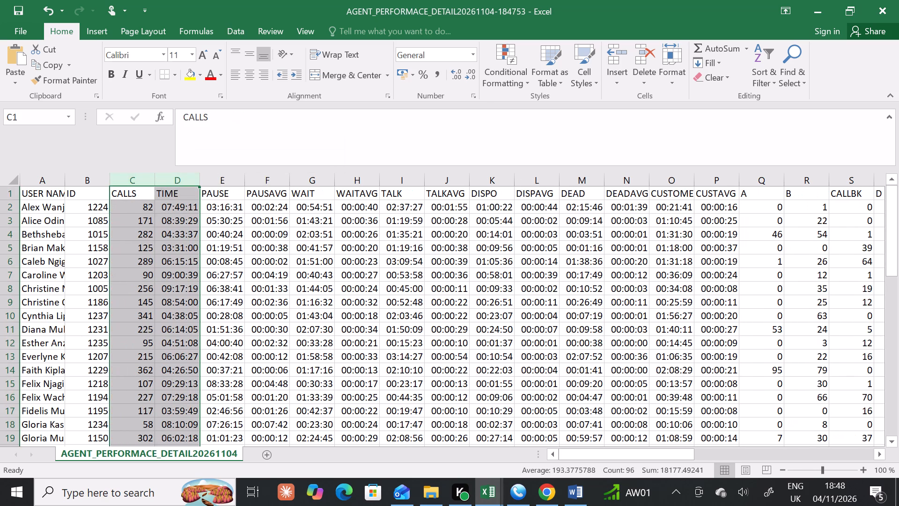
pyautogui.click(239, 270)
# Delete the columns from TIME through A (D to Q).
pyautogui.click(186, 172)
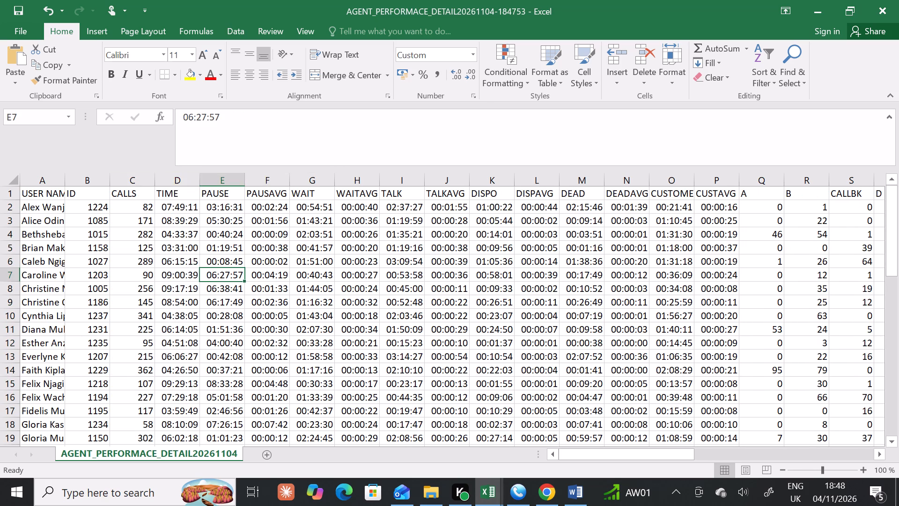
pyautogui.click(188, 182)
pyautogui.moveTo(188, 182); pyautogui.dragTo(365, 189)
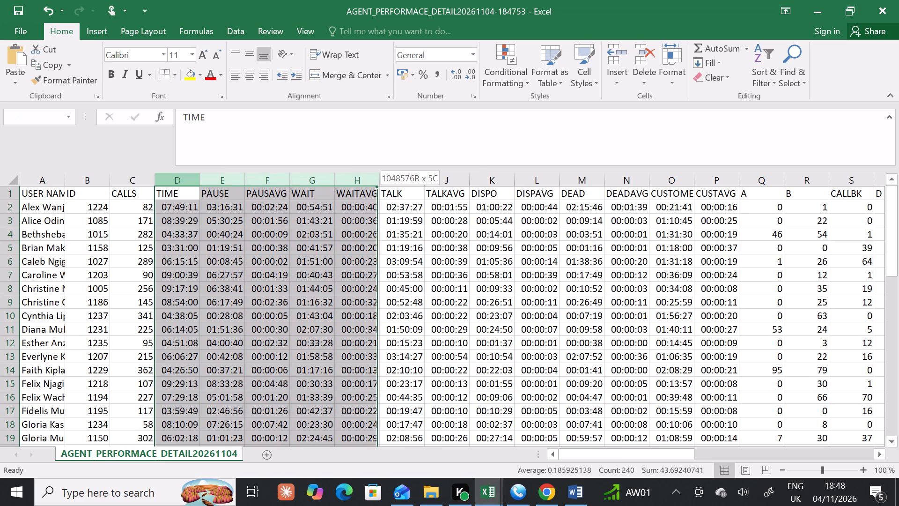
pyautogui.moveTo(365, 189); pyautogui.dragTo(724, 206)
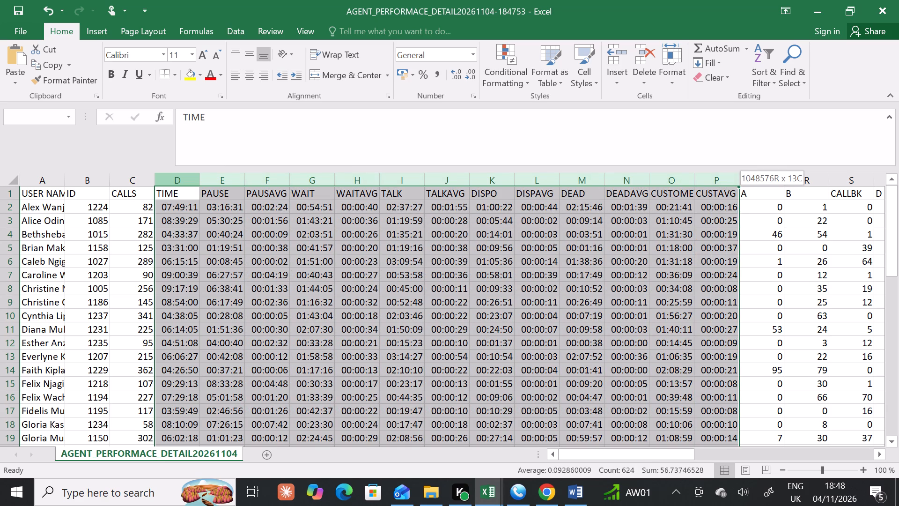
pyautogui.moveTo(724, 206); pyautogui.dragTo(744, 201)
pyautogui.rightClick(733, 187)
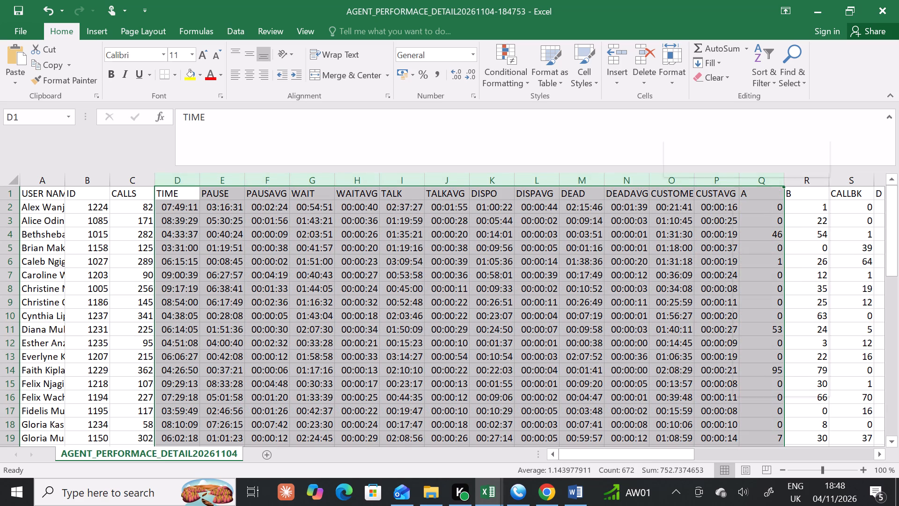
pyautogui.click(745, 303)
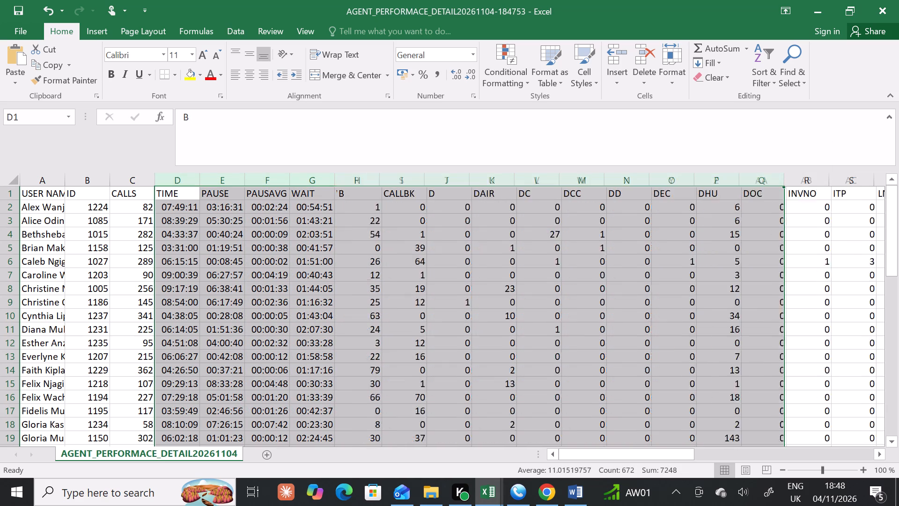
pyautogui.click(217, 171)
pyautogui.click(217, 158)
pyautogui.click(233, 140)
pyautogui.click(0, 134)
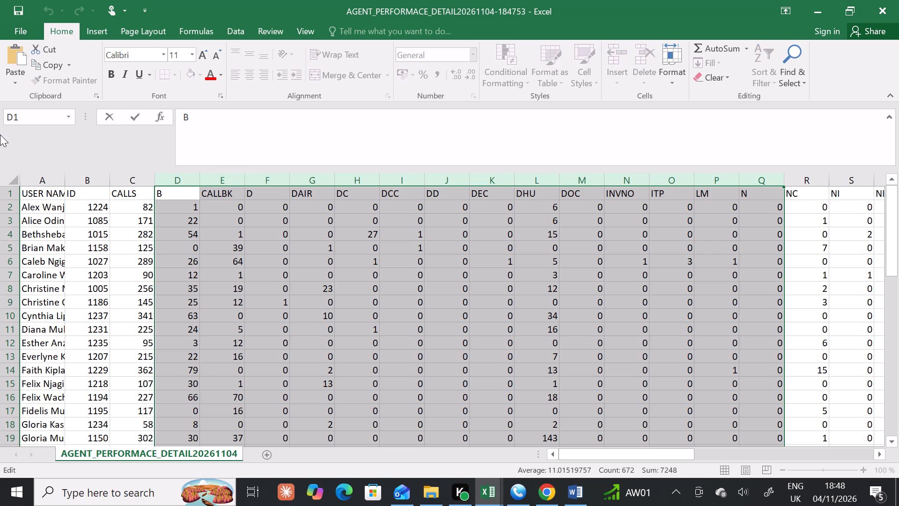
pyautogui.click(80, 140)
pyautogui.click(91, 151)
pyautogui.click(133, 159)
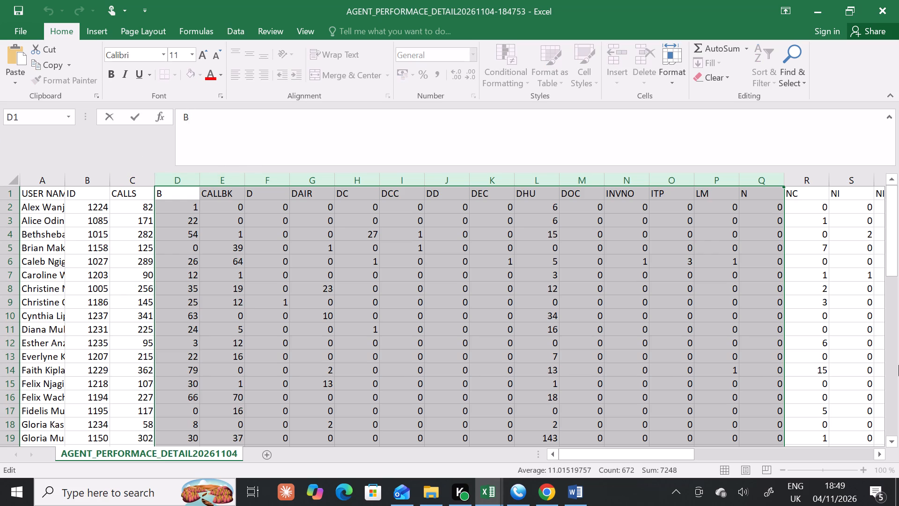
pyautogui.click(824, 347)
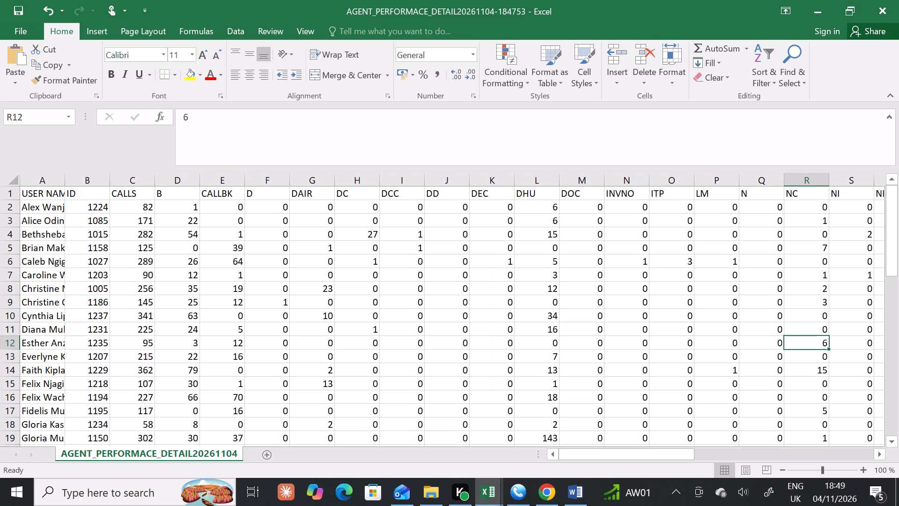
# Delete the disposition columns from CALLBK through PSO, the ones between columns B and PTP.
pyautogui.moveTo(216, 183); pyautogui.dragTo(325, 188)
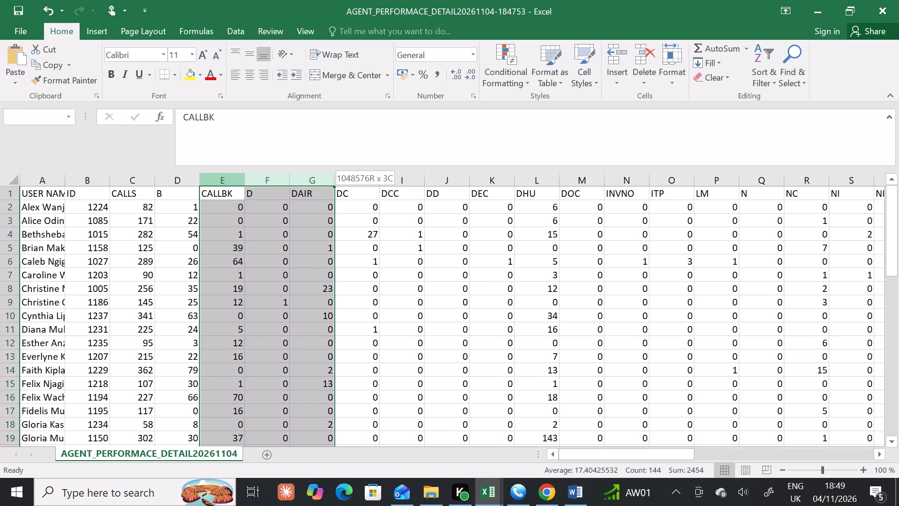
pyautogui.moveTo(325, 188); pyautogui.dragTo(747, 216)
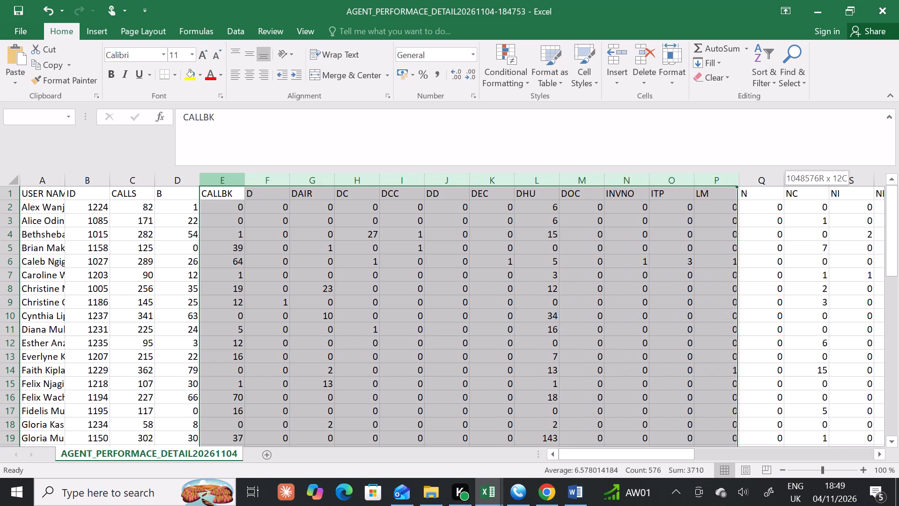
pyautogui.moveTo(747, 216); pyautogui.dragTo(898, 217)
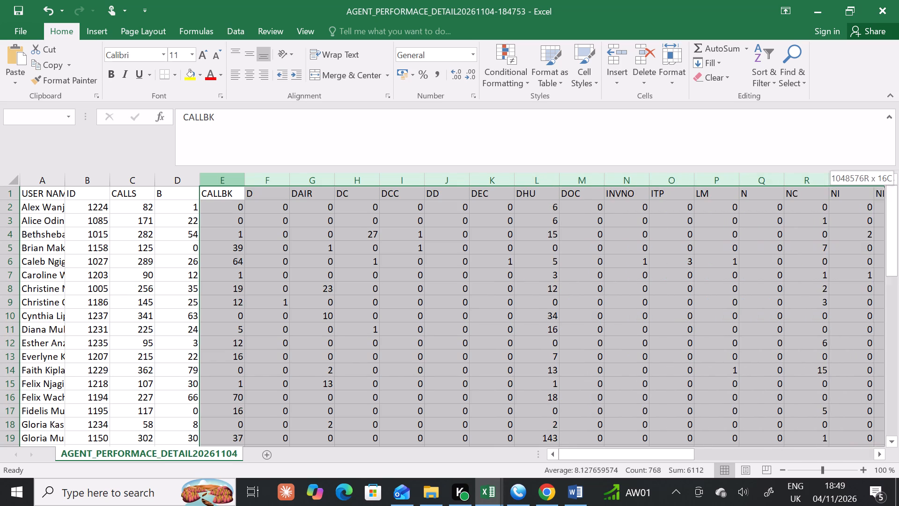
pyautogui.moveTo(898, 217); pyautogui.dragTo(561, 203)
pyautogui.rightClick(560, 203)
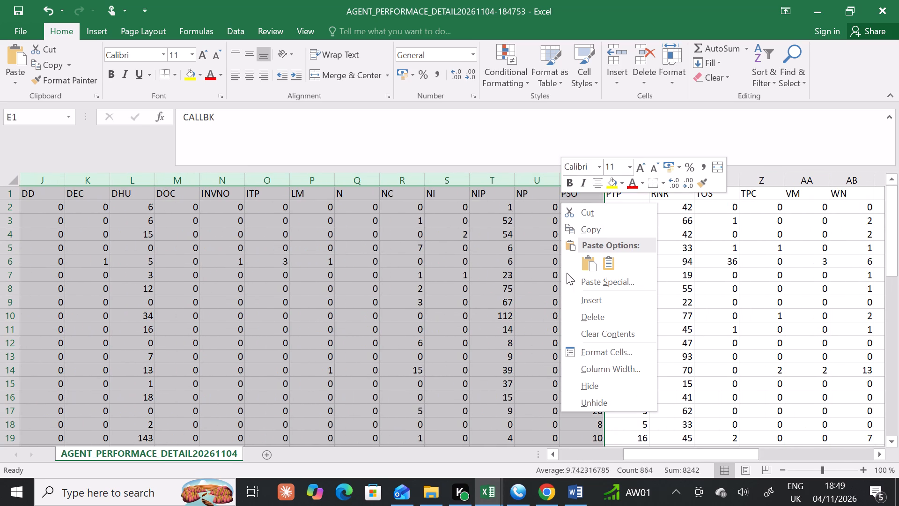
pyautogui.click(593, 311)
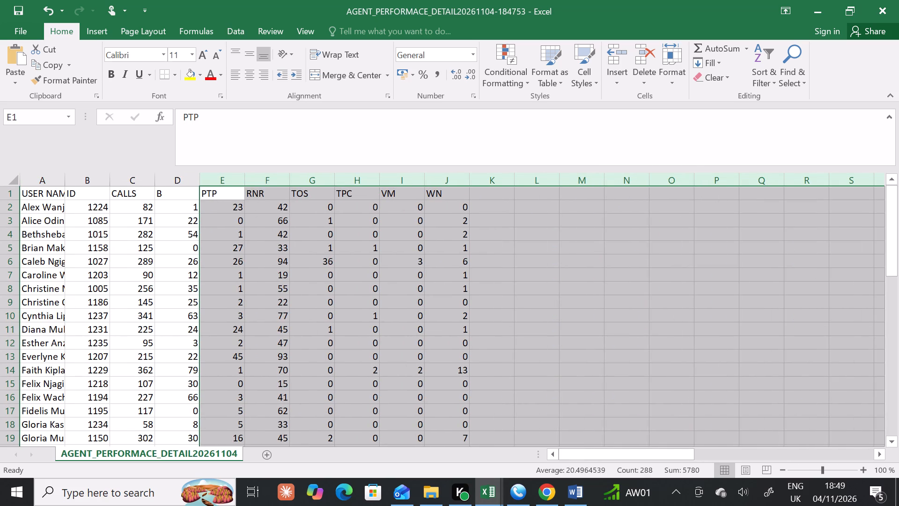
# Delete the columns from RNR through WN that follow the PTP column.
pyautogui.click(383, 227)
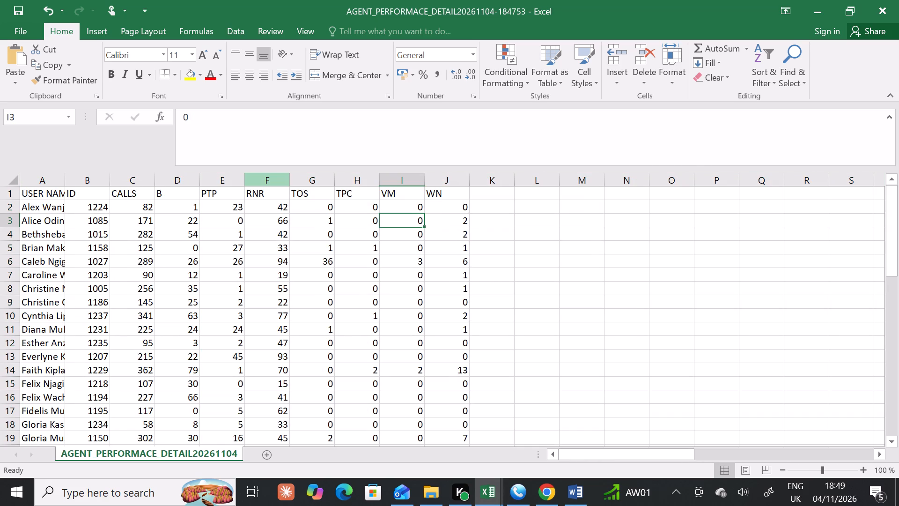
pyautogui.click(261, 179)
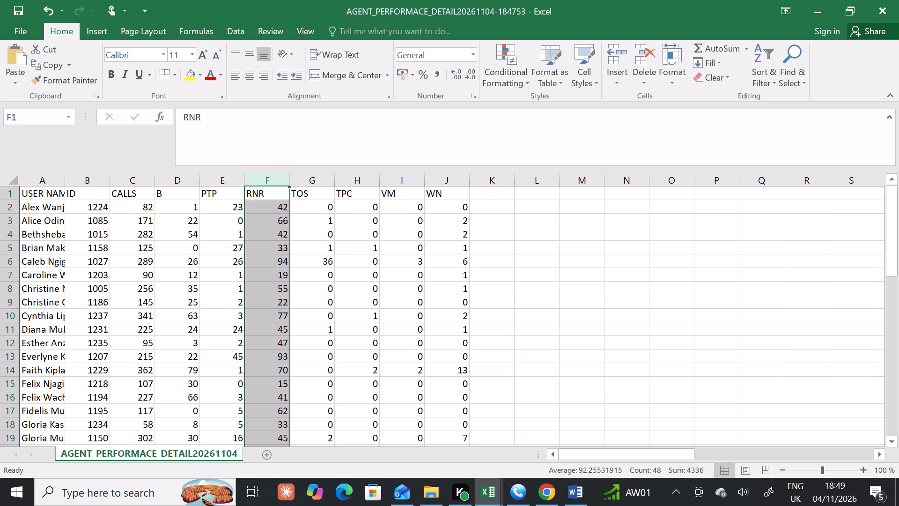
pyautogui.moveTo(269, 182); pyautogui.dragTo(401, 177)
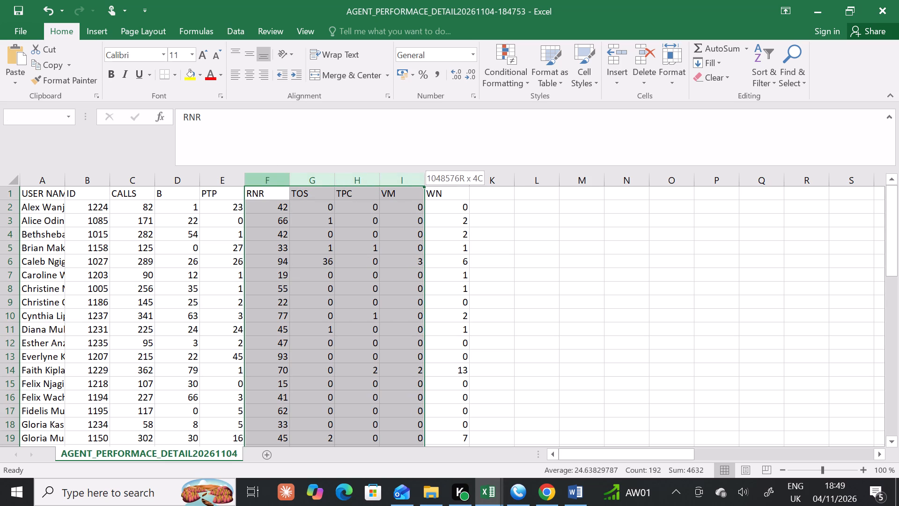
pyautogui.moveTo(401, 177); pyautogui.dragTo(462, 192)
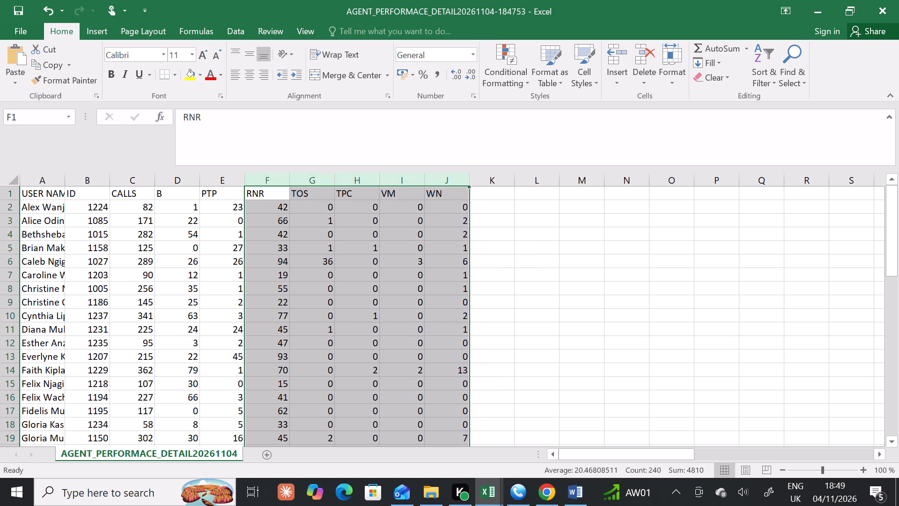
pyautogui.rightClick(419, 198)
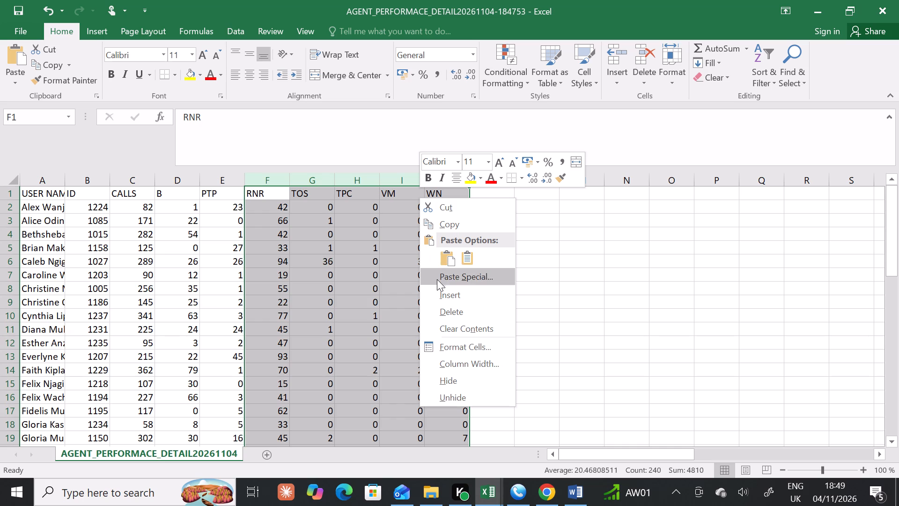
pyautogui.click(442, 304)
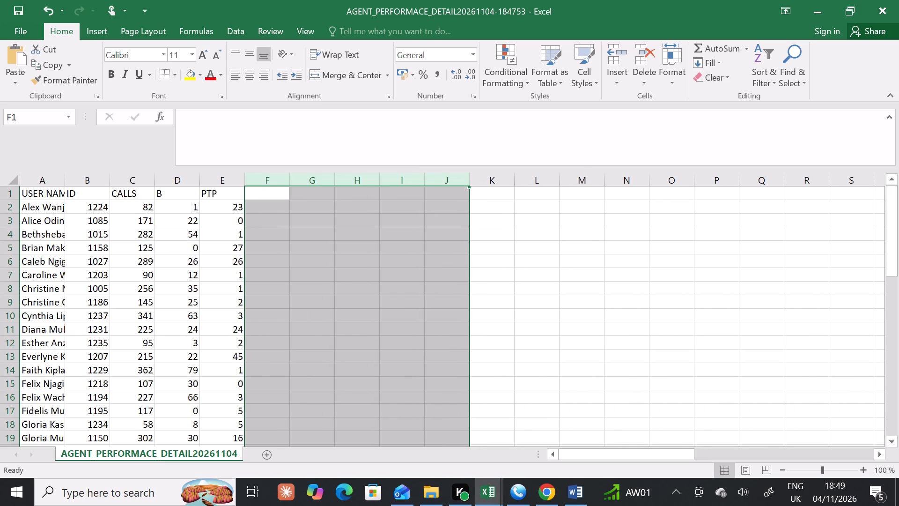
# Delete the disposition column headed B, between CALLS and PTP.
pyautogui.click(145, 245)
pyautogui.click(174, 164)
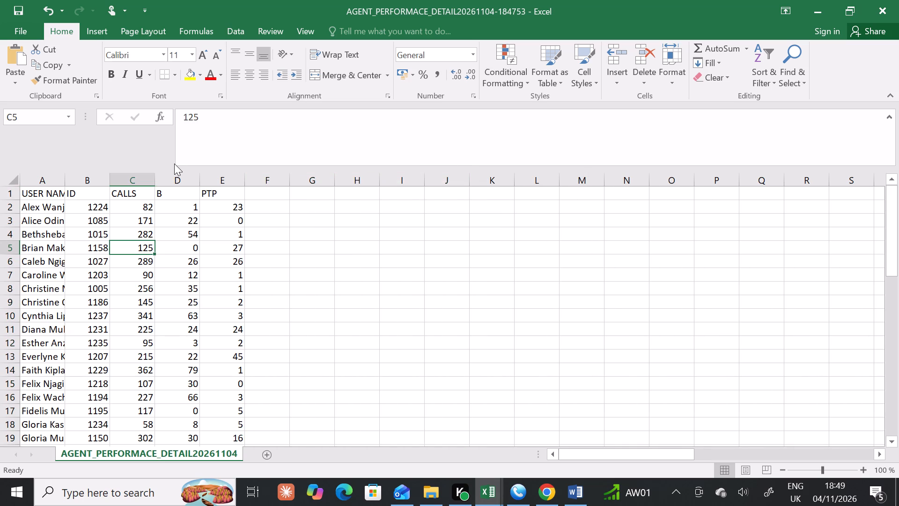
pyautogui.click(174, 181)
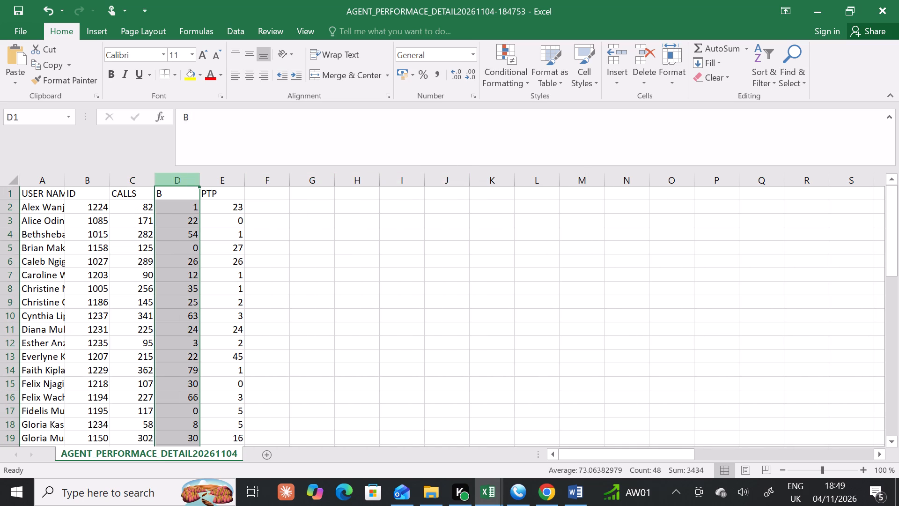
pyautogui.rightClick(174, 181)
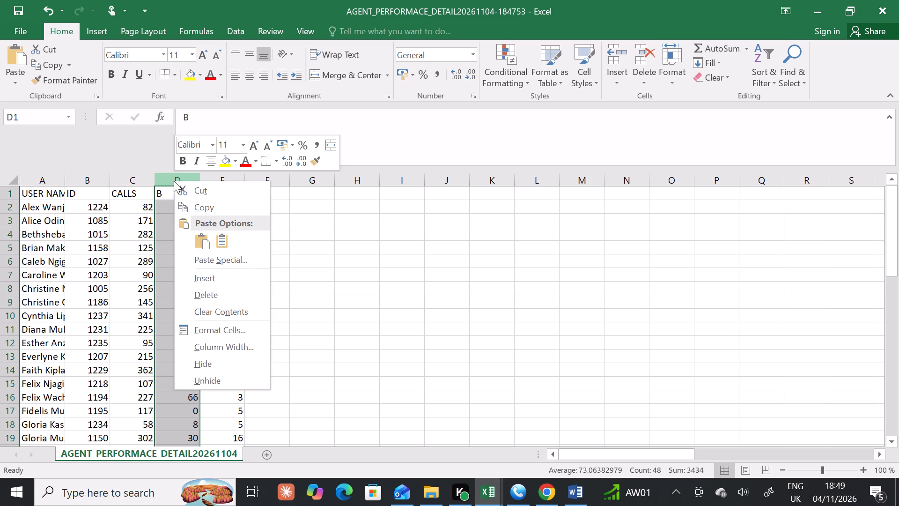
pyautogui.click(187, 288)
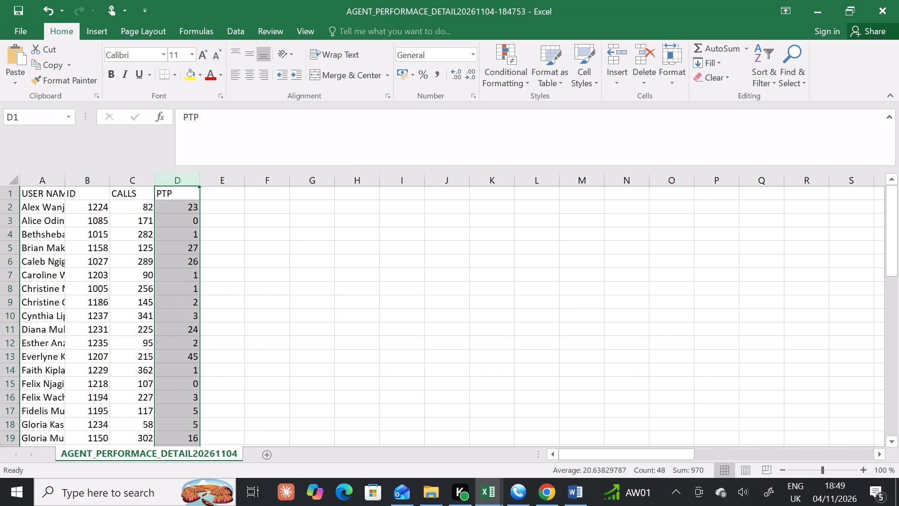
# Look through the agent rows of the trimmed table, checking the ID, CALLS and PTP columns.
pyautogui.scroll(-1, 267, 293)
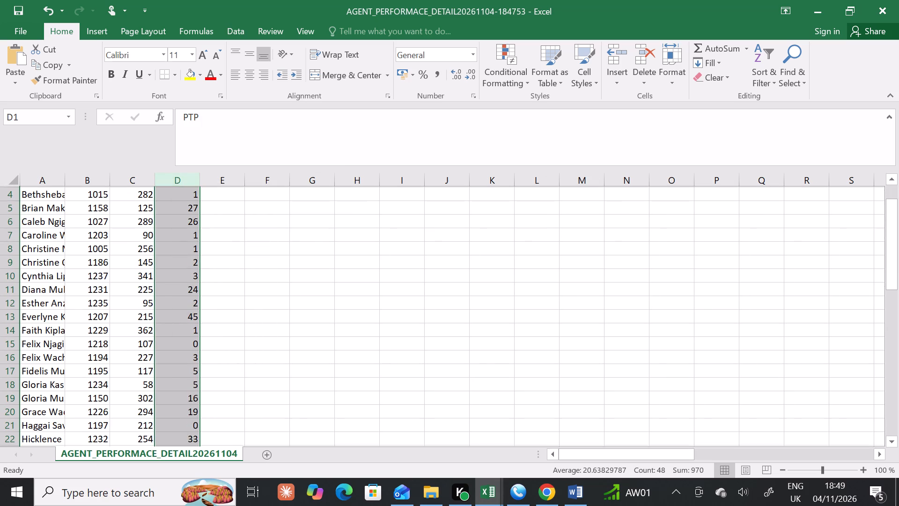
pyautogui.scroll(-1, 266, 317)
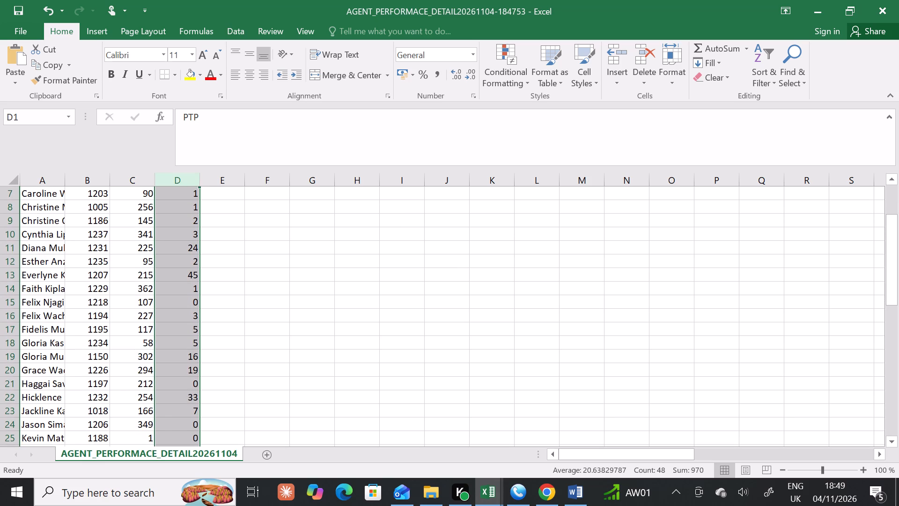
pyautogui.scroll(-3, 266, 323)
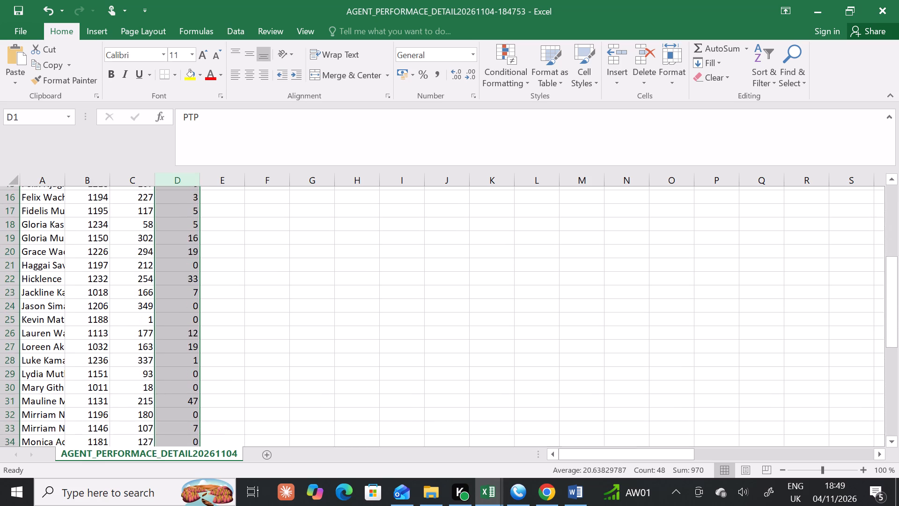
pyautogui.scroll(-3, 265, 326)
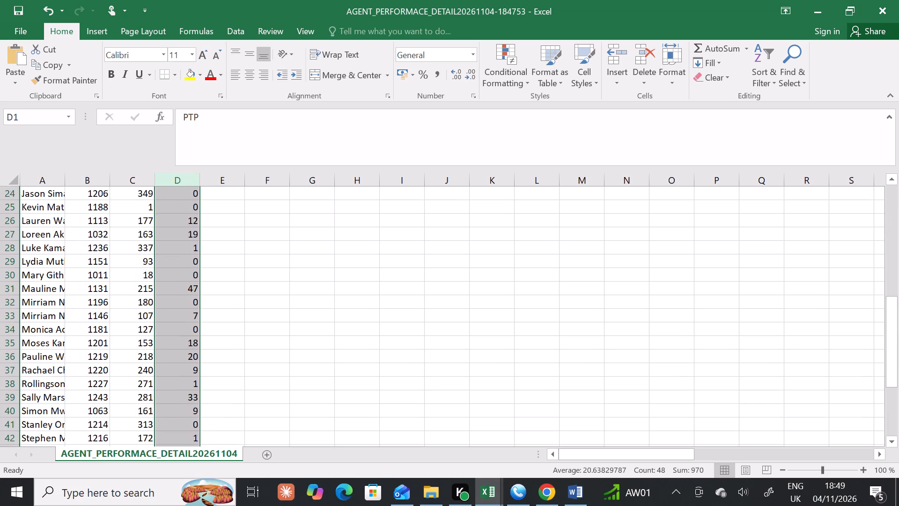
pyautogui.scroll(-1, 265, 330)
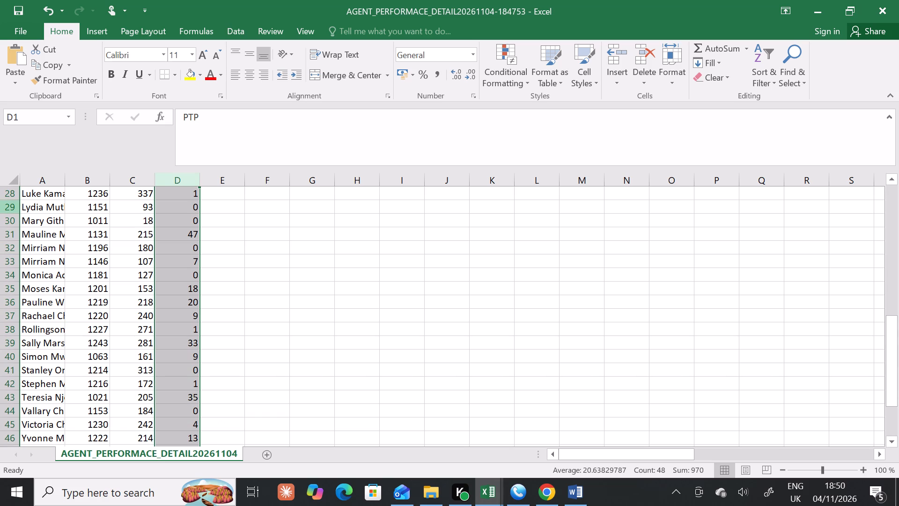
# Check the full agent names in the USER NAME column, especially rows 31 to 35 and 41, down to the table's end.
pyautogui.click(46, 224)
pyautogui.click(47, 231)
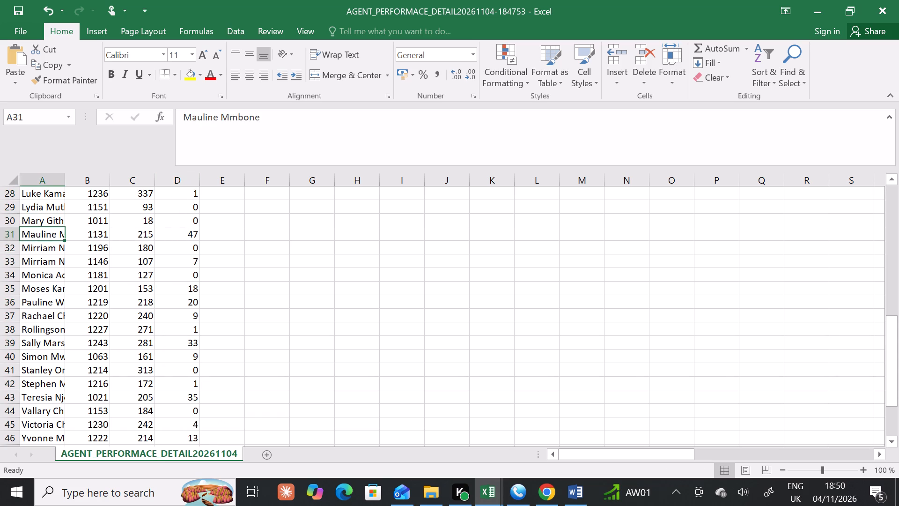
pyautogui.click(47, 264)
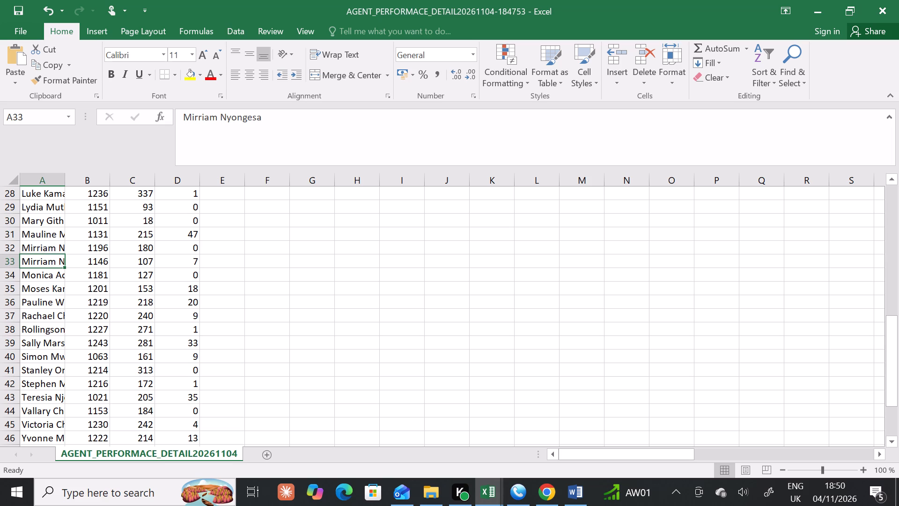
pyautogui.click(48, 283)
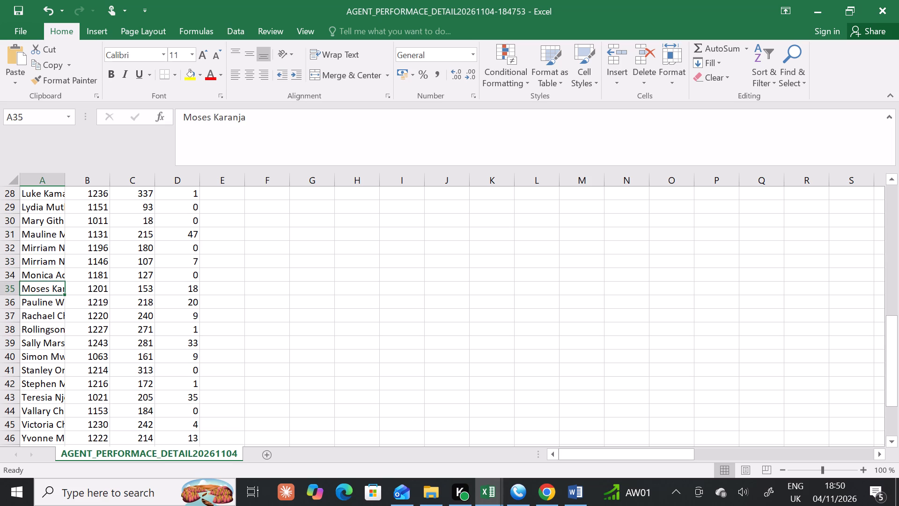
pyautogui.click(48, 276)
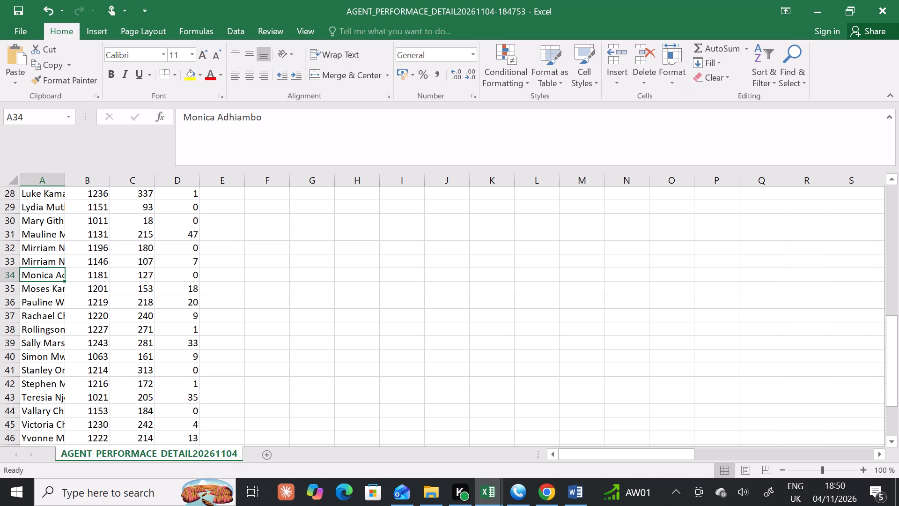
pyautogui.scroll(12, 163, 290)
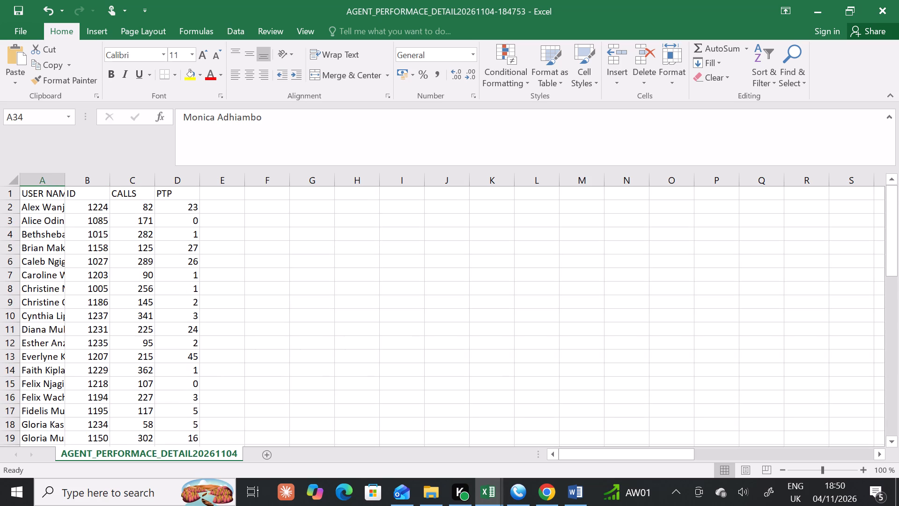
pyautogui.scroll(-5, 162, 299)
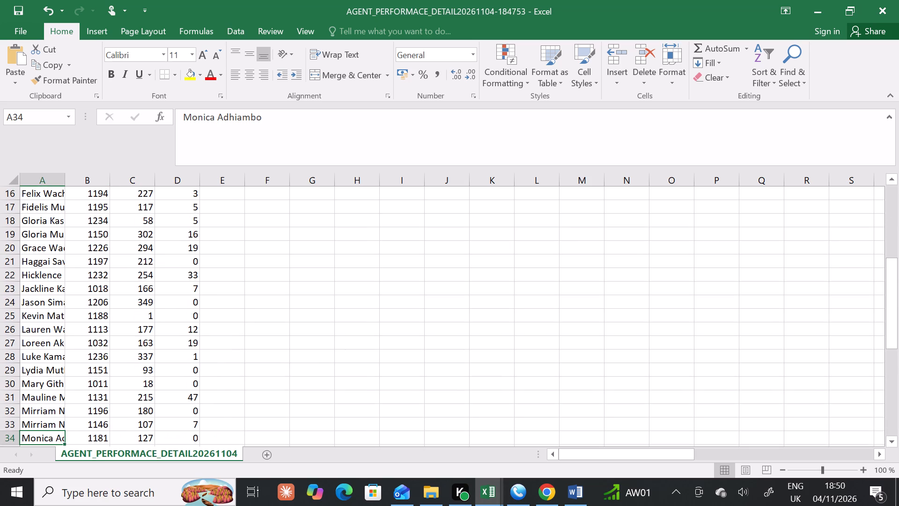
pyautogui.scroll(-2, 162, 299)
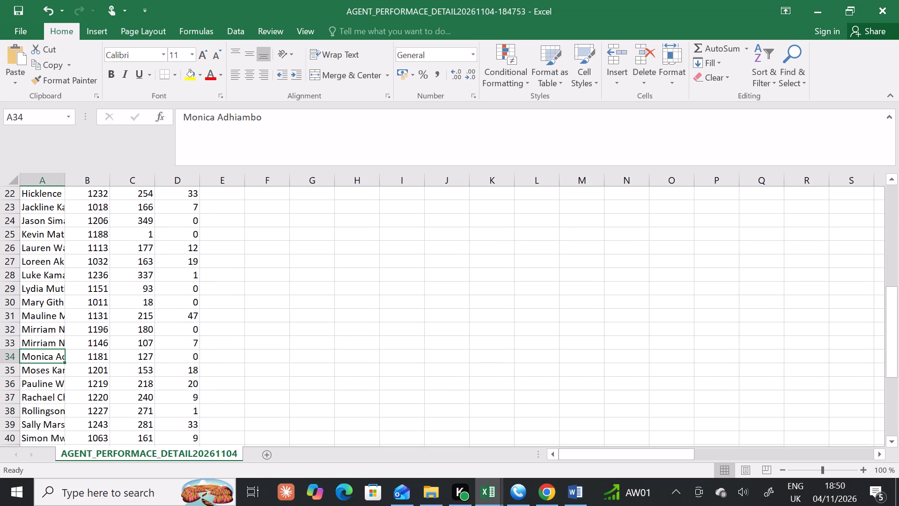
pyautogui.click(19, 325)
pyautogui.click(42, 325)
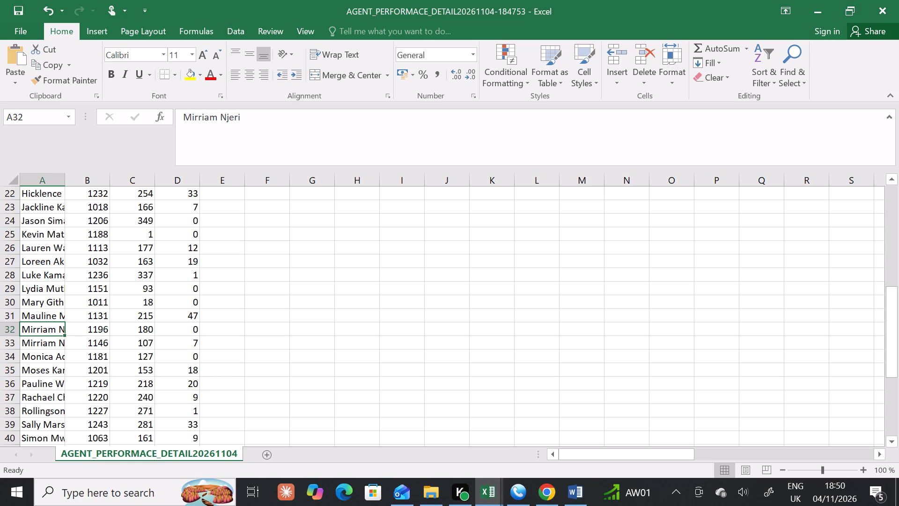
pyautogui.scroll(-2, 122, 335)
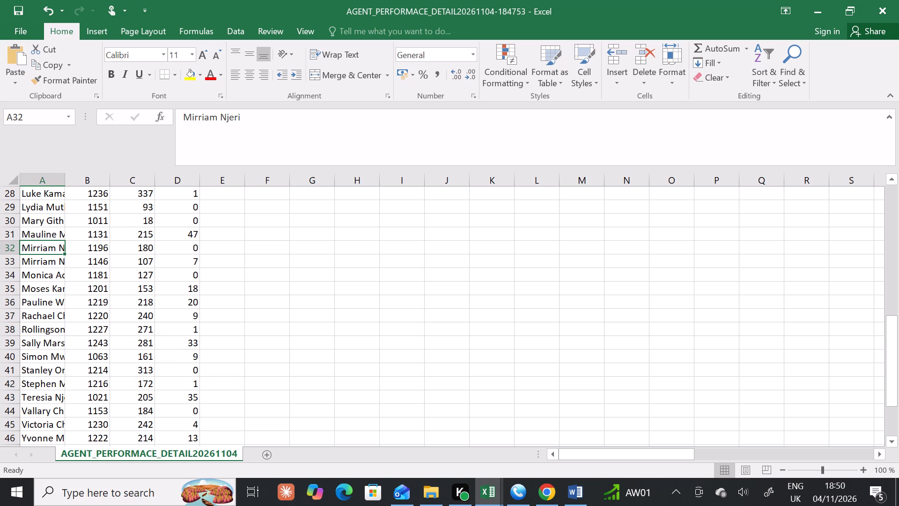
pyautogui.click(52, 368)
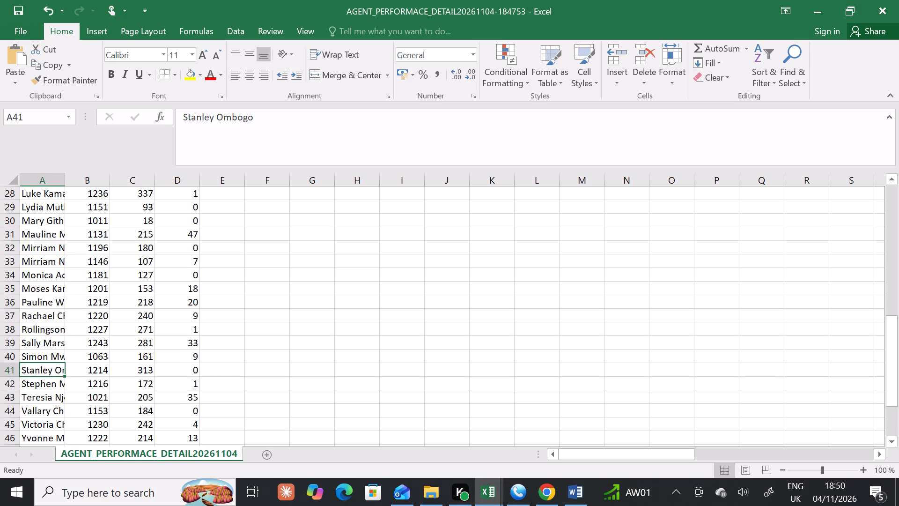
pyautogui.scroll(-1, 109, 363)
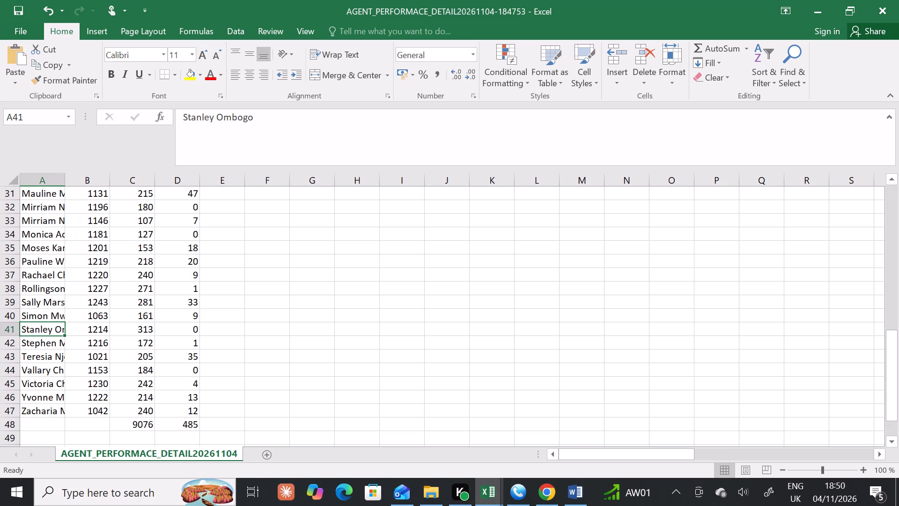
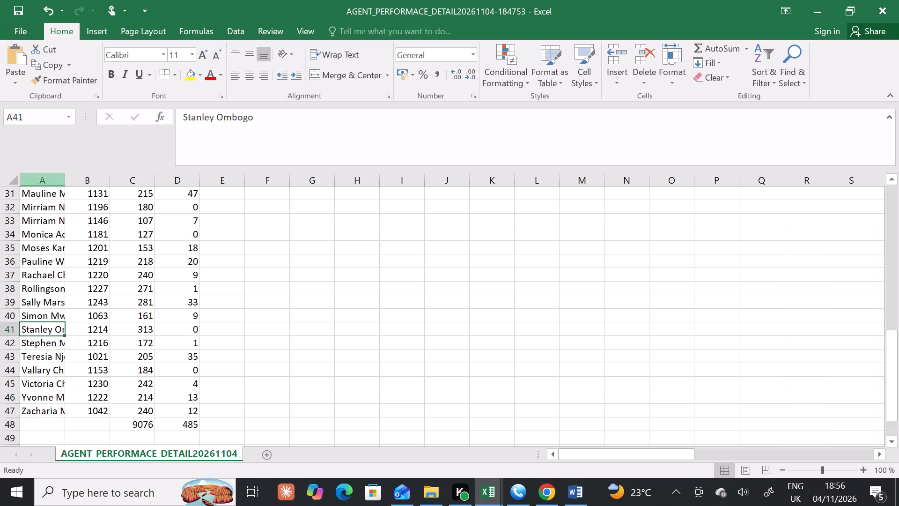
# Auto-fit the width of the USER NAME column so the full agent names fit.
pyautogui.click(57, 181)
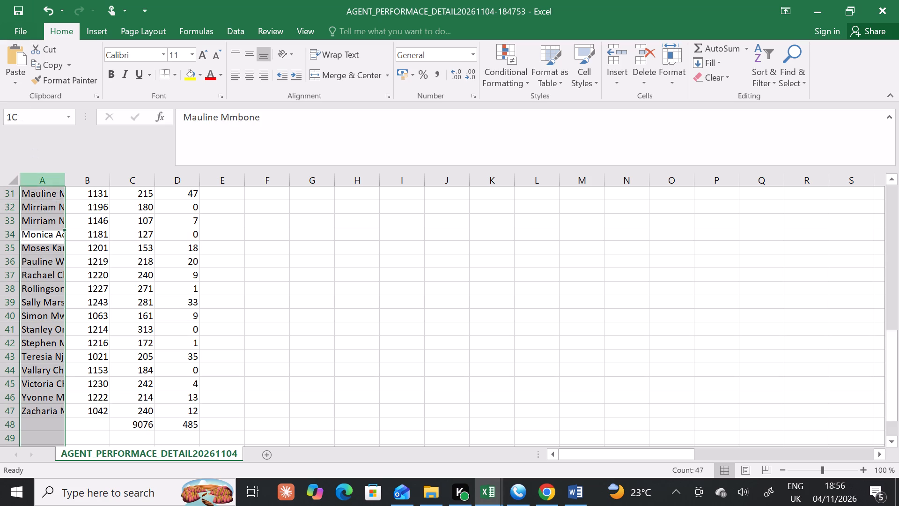
pyautogui.doubleClick(63, 187)
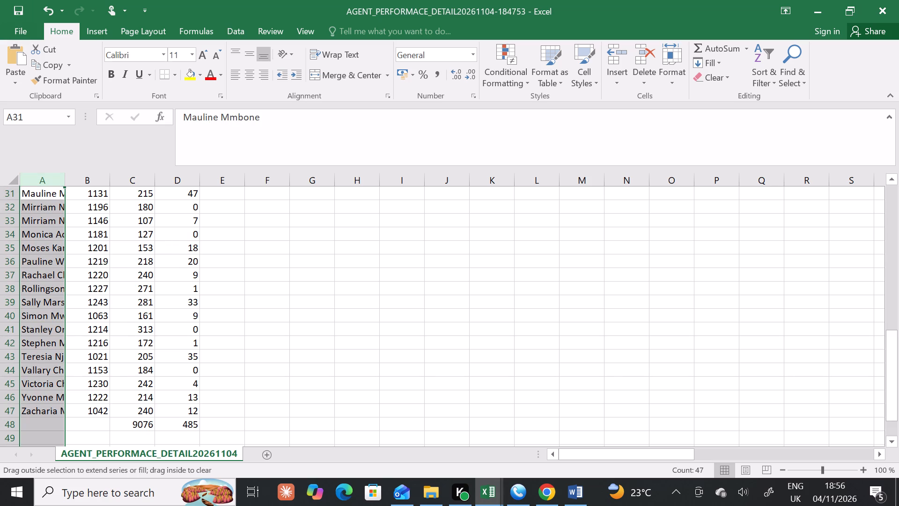
pyautogui.doubleClick(63, 186)
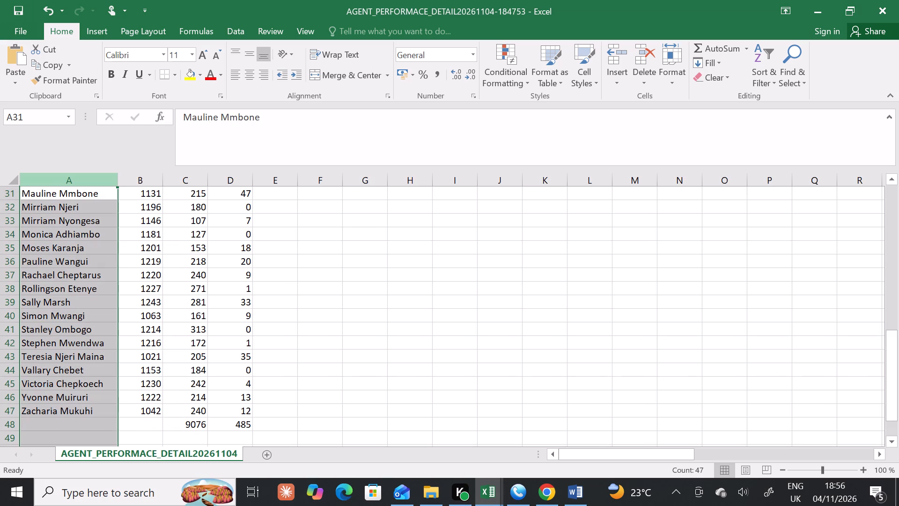
pyautogui.click(123, 329)
# Review the full agent table from the header row to the totals row, checking names, IDs, CALLS and PTP.
pyautogui.scroll(6, 138, 369)
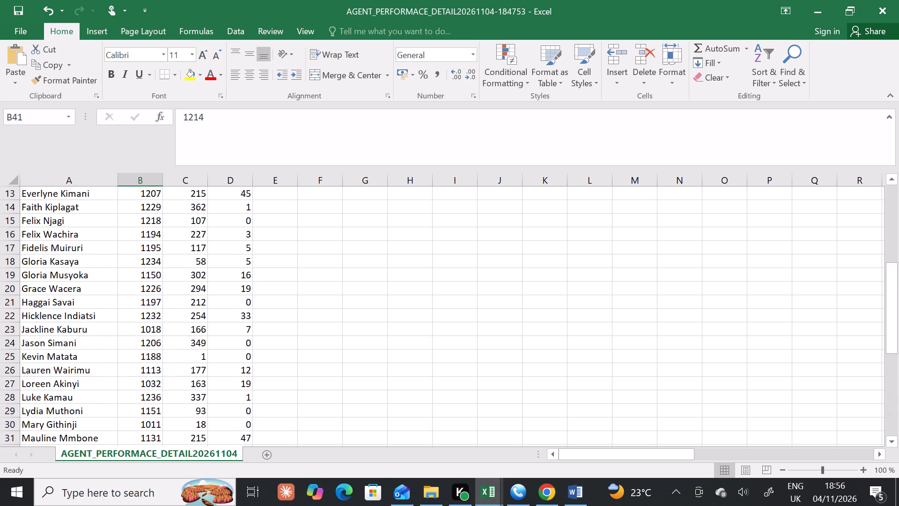
pyautogui.scroll(8, 128, 370)
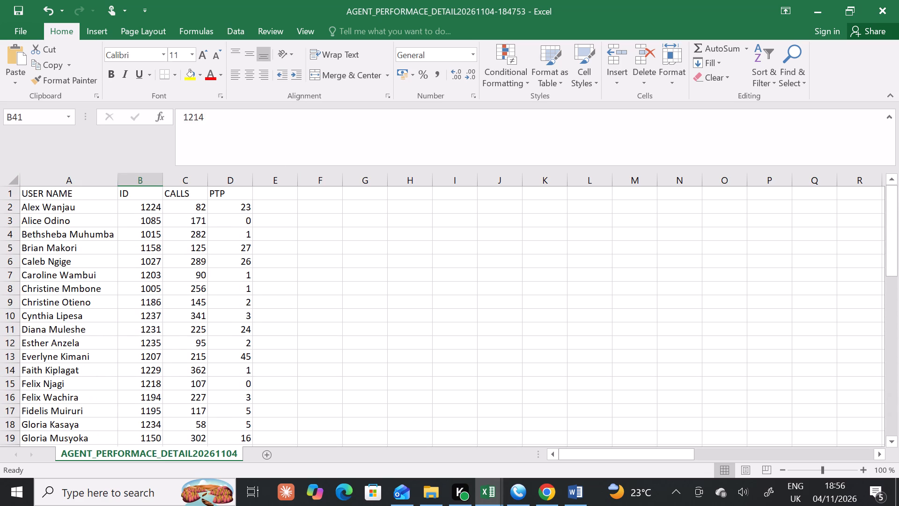
pyautogui.scroll(-3, 179, 264)
pyautogui.scroll(-4, 172, 332)
pyautogui.scroll(-3, 122, 411)
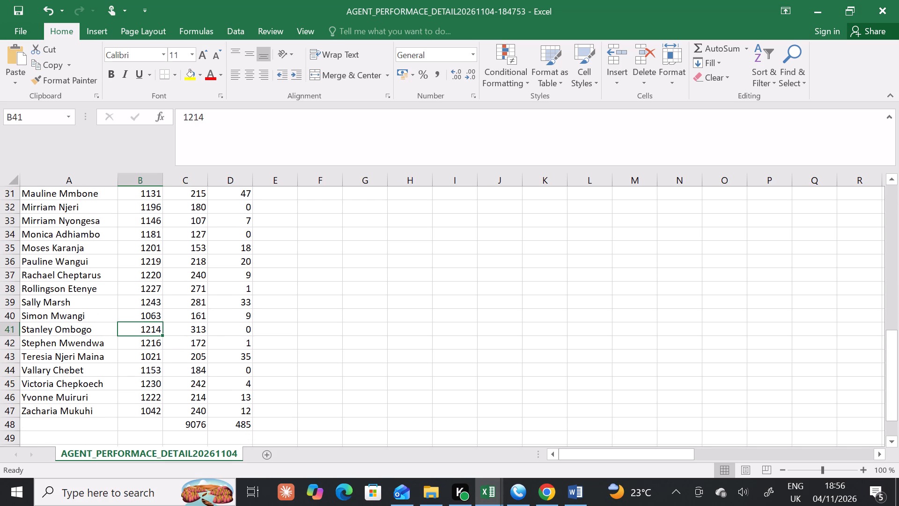
pyautogui.scroll(2, 109, 352)
pyautogui.scroll(3, 125, 390)
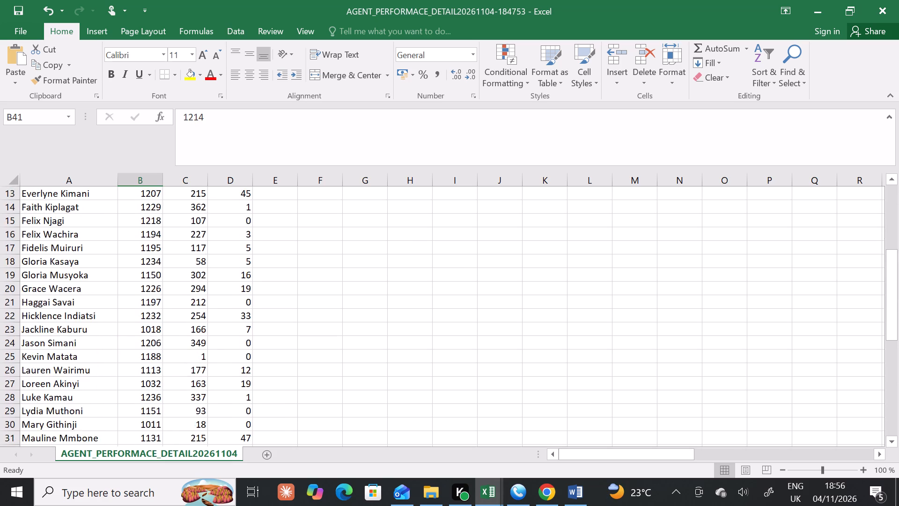
pyautogui.scroll(17, 135, 390)
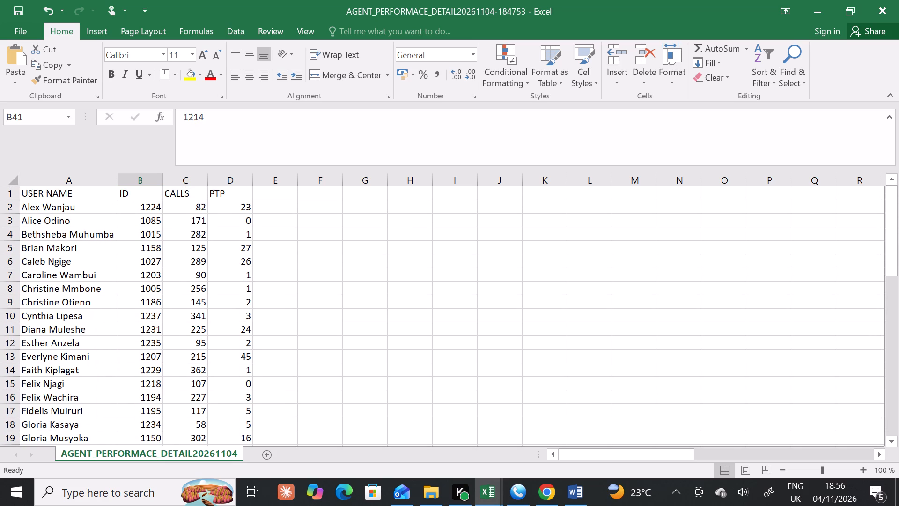
pyautogui.click(12, 33)
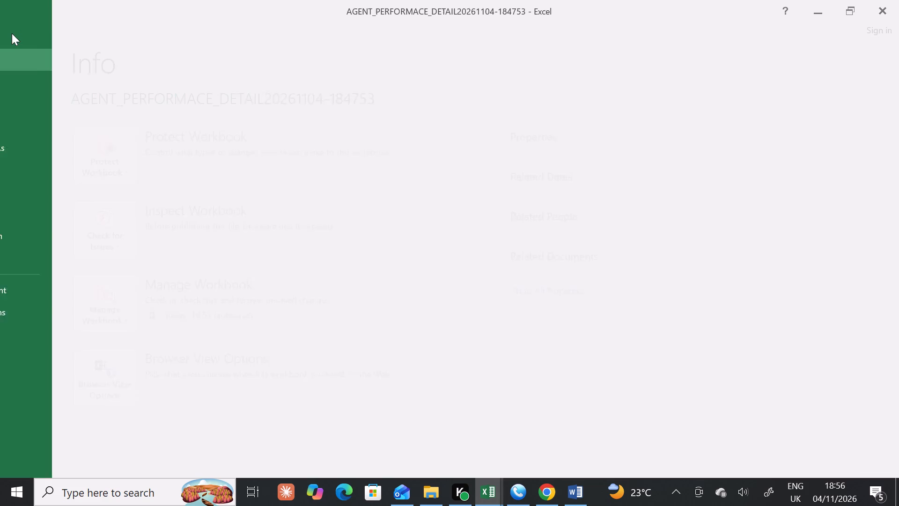
pyautogui.click(34, 148)
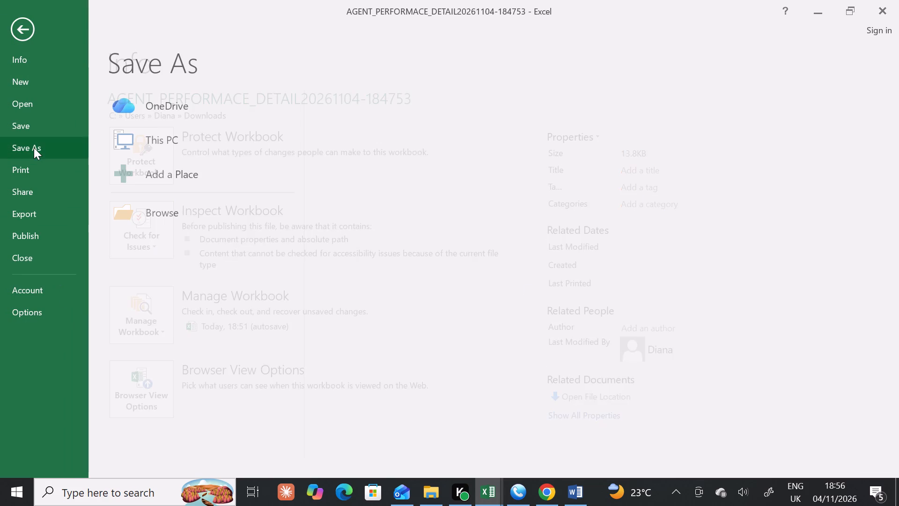
pyautogui.click(193, 215)
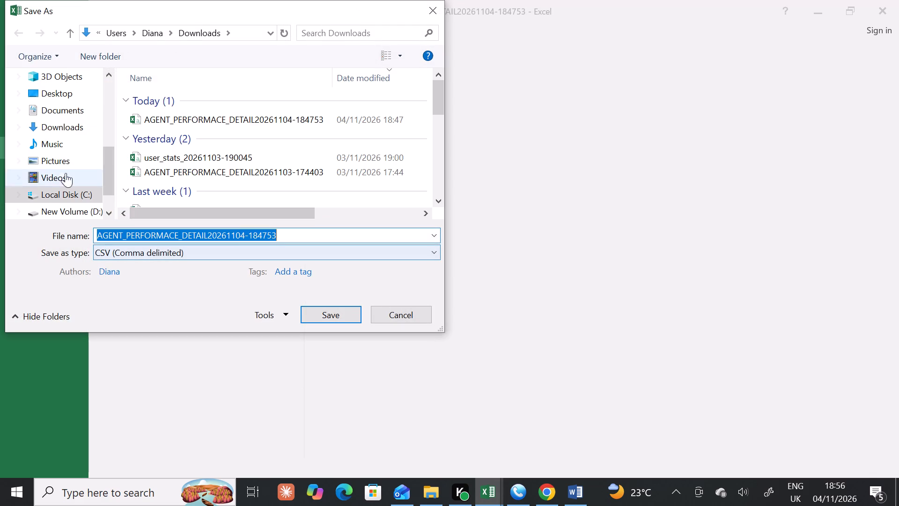
pyautogui.click(61, 125)
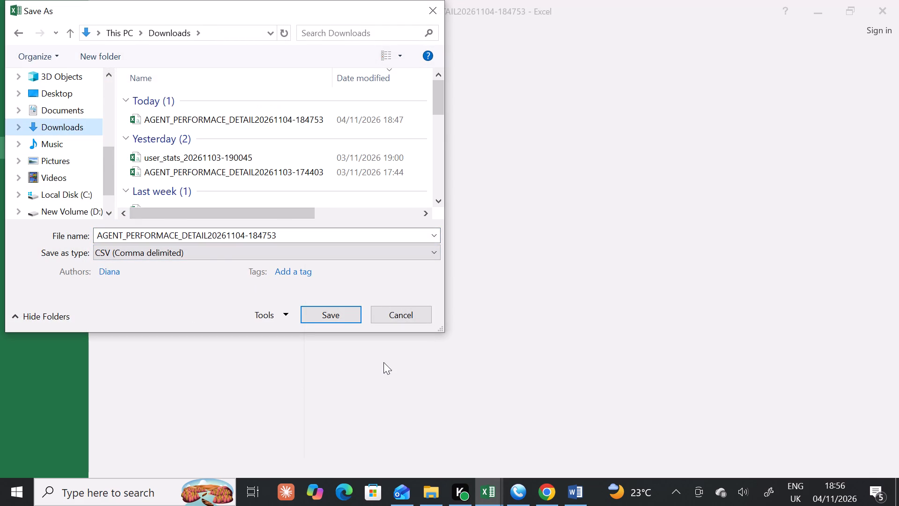
pyautogui.click(334, 316)
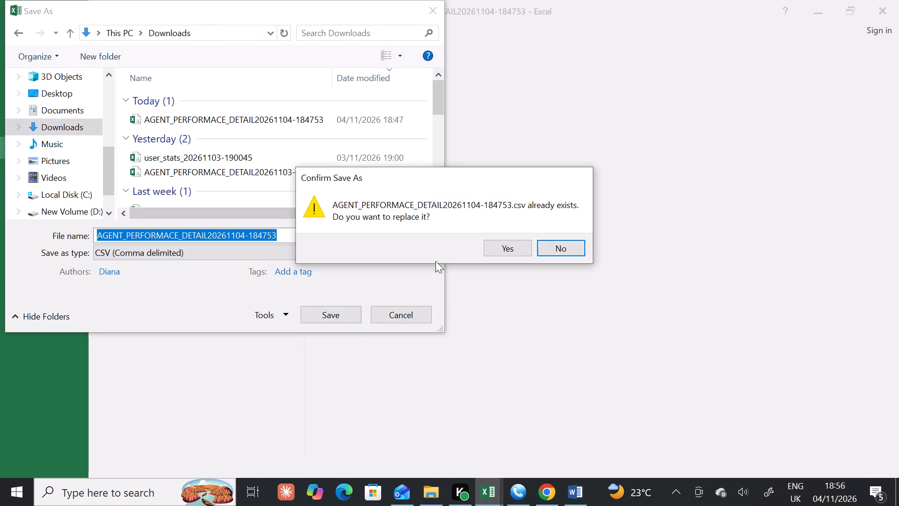
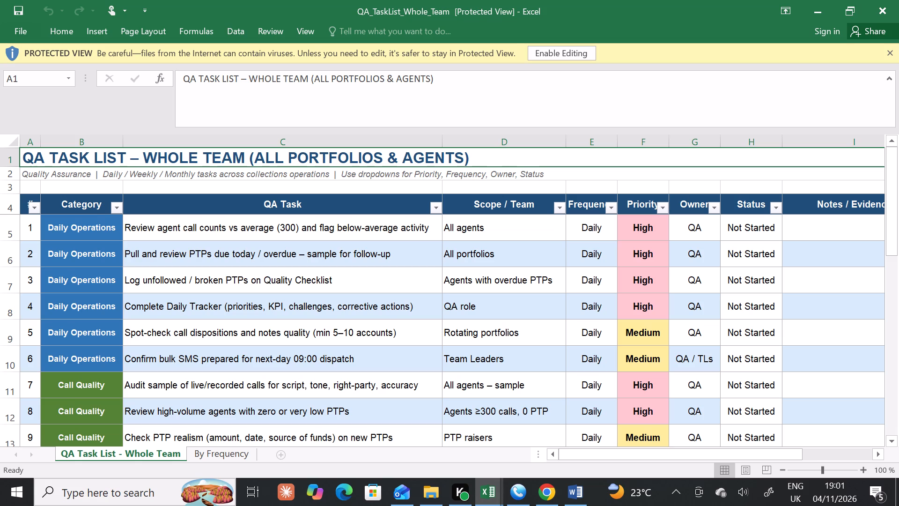
# Check the Owner filter and the Owner, Status and Frequency choices for the tasks on the whole-team sheet.
pyautogui.click(713, 207)
pyautogui.click(713, 207)
pyautogui.click(713, 207)
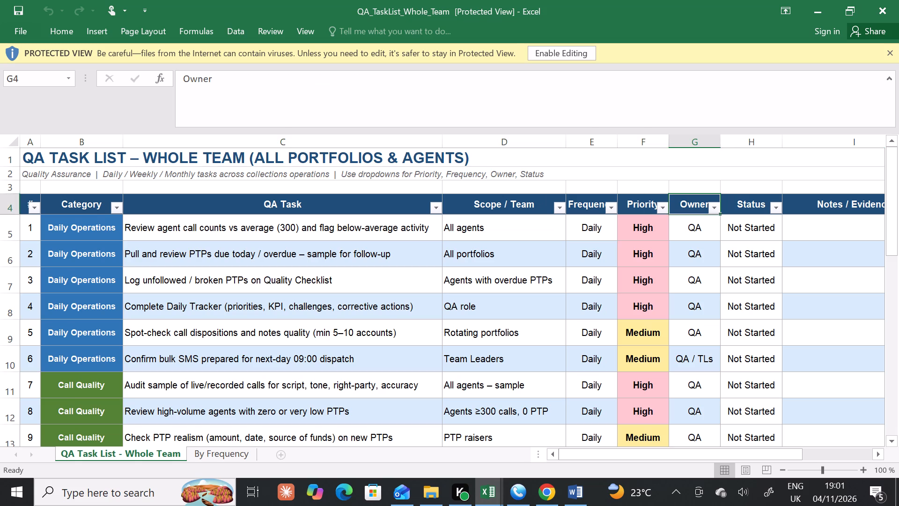
pyautogui.click(713, 211)
pyautogui.click(701, 230)
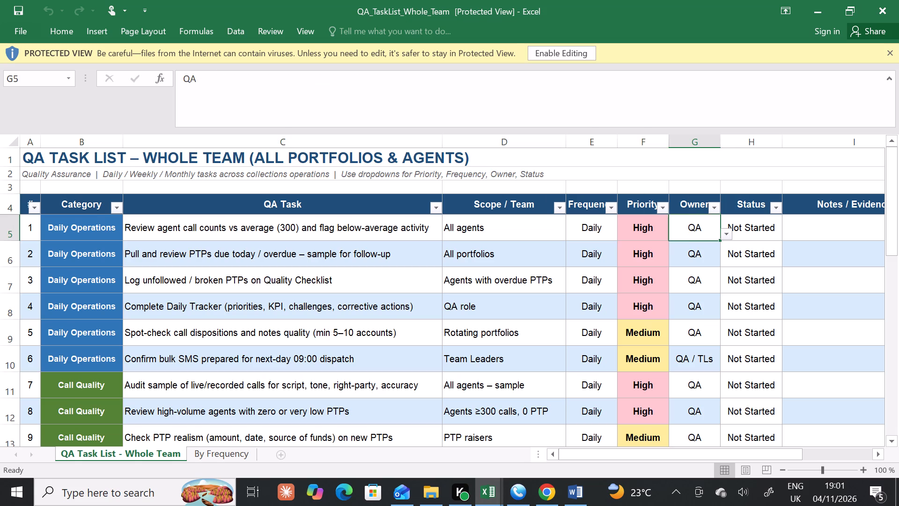
pyautogui.click(760, 219)
pyautogui.click(791, 236)
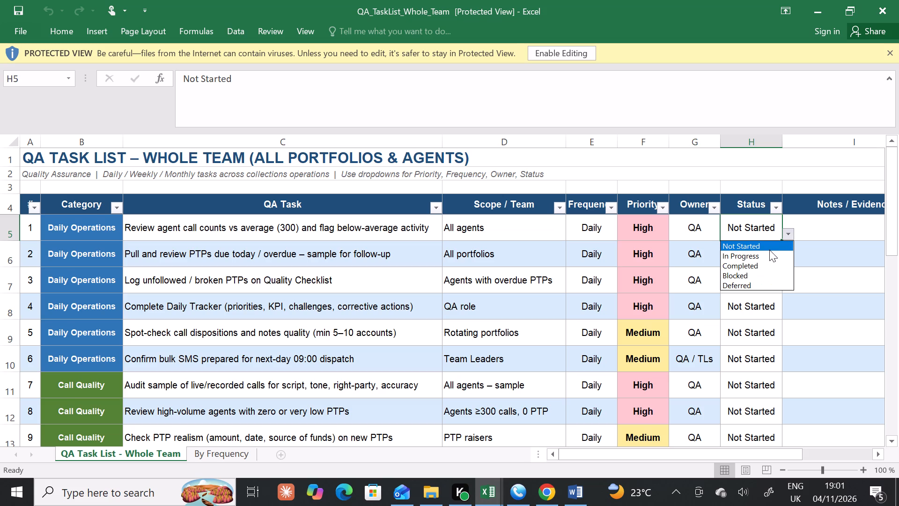
pyautogui.click(592, 227)
pyautogui.click(592, 227)
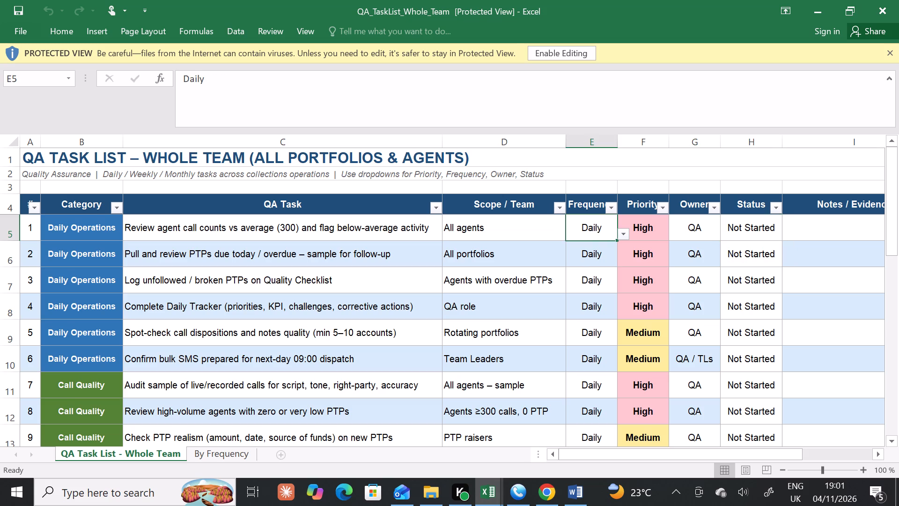
pyautogui.click(622, 236)
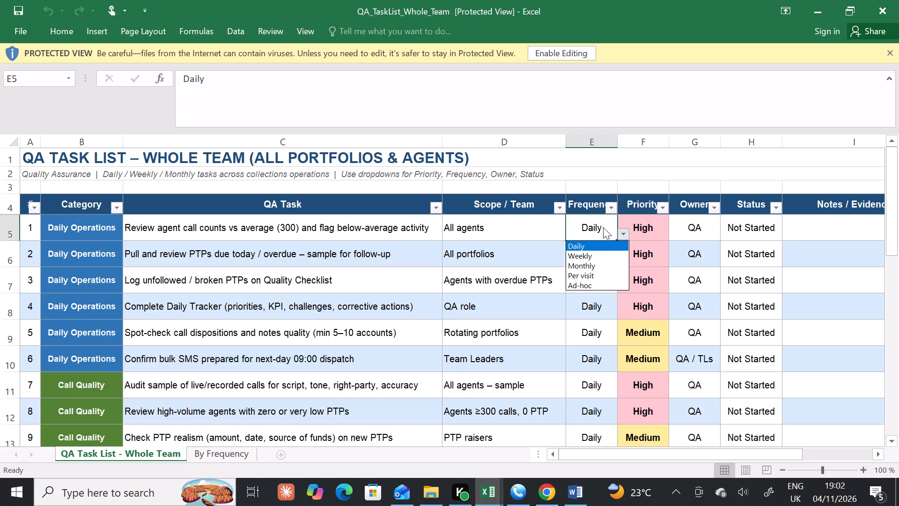
pyautogui.click(603, 227)
pyautogui.click(600, 335)
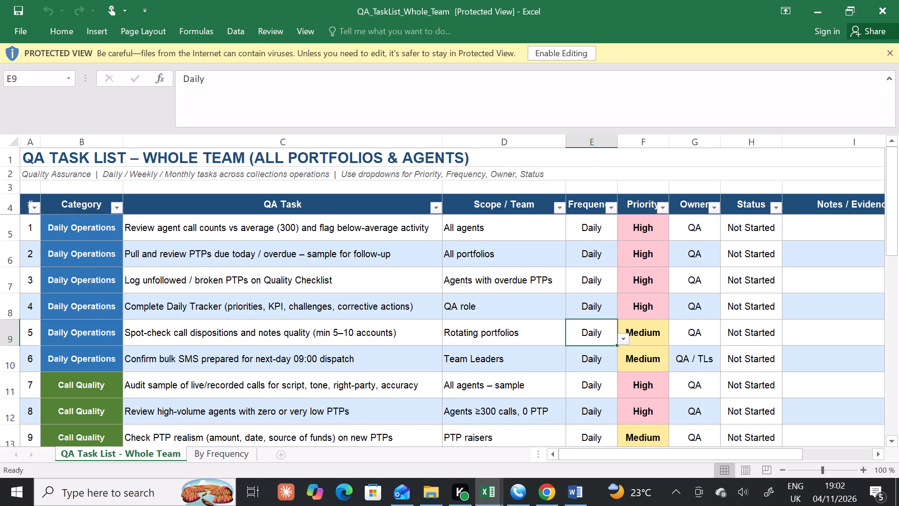
# Examine the By Frequency sheet's daily, weekly and monthly task groups through to the end.
pyautogui.click(230, 460)
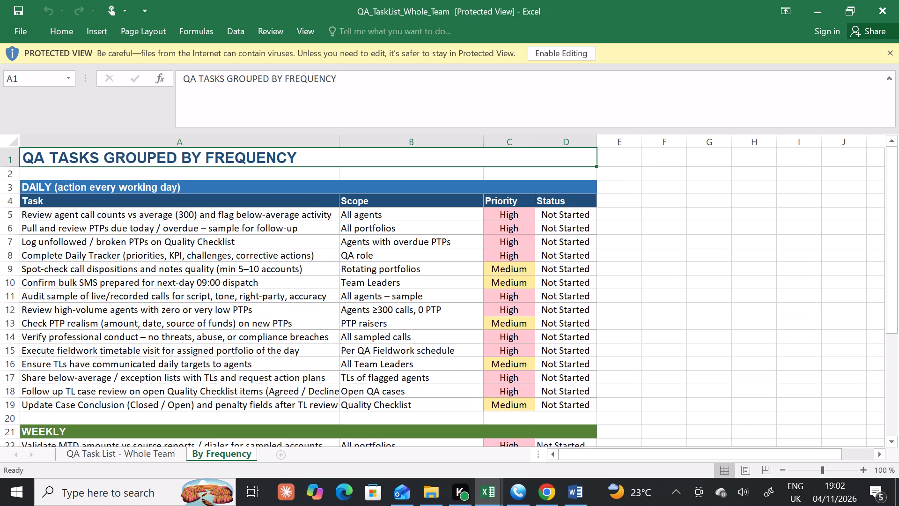
pyautogui.scroll(-2, 296, 265)
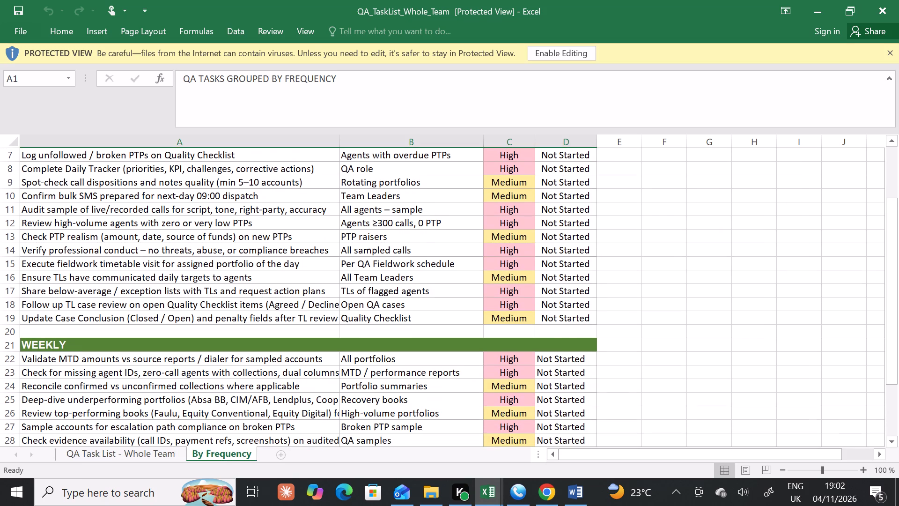
pyautogui.scroll(-2, 297, 270)
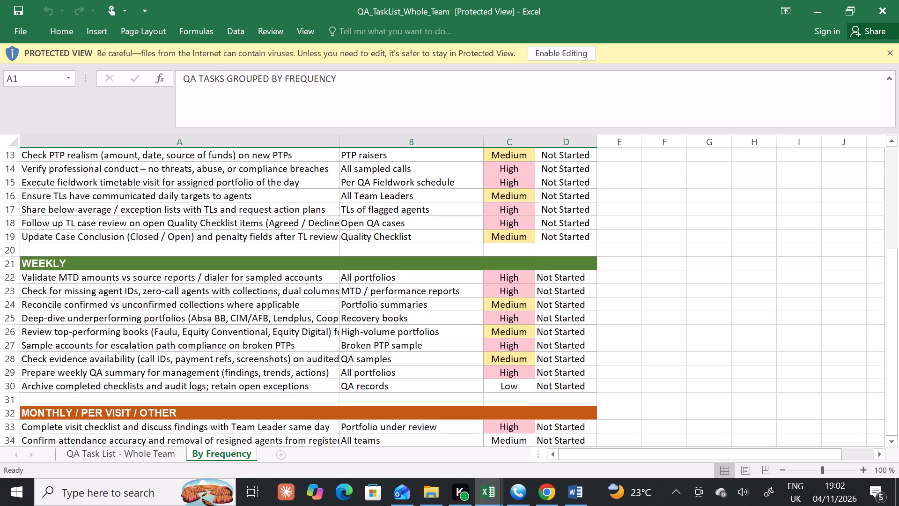
pyautogui.scroll(-1, 597, 347)
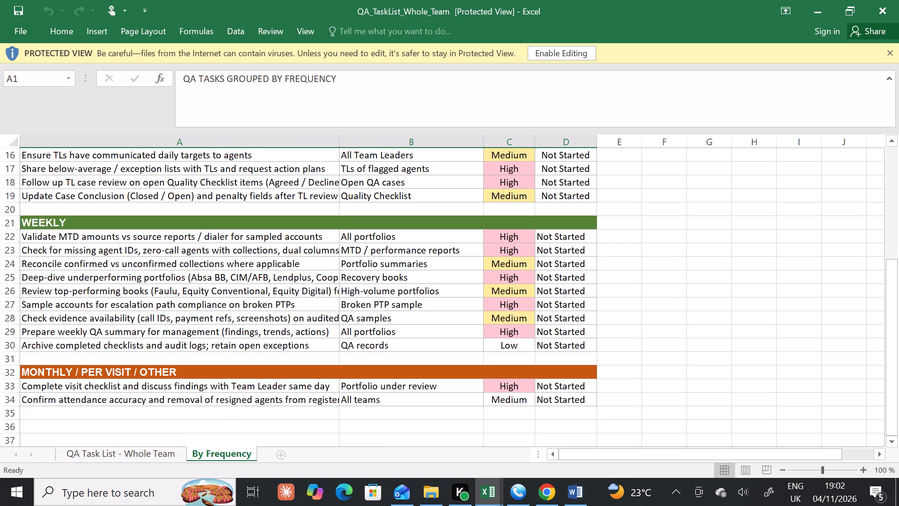
pyautogui.scroll(-1, 399, 400)
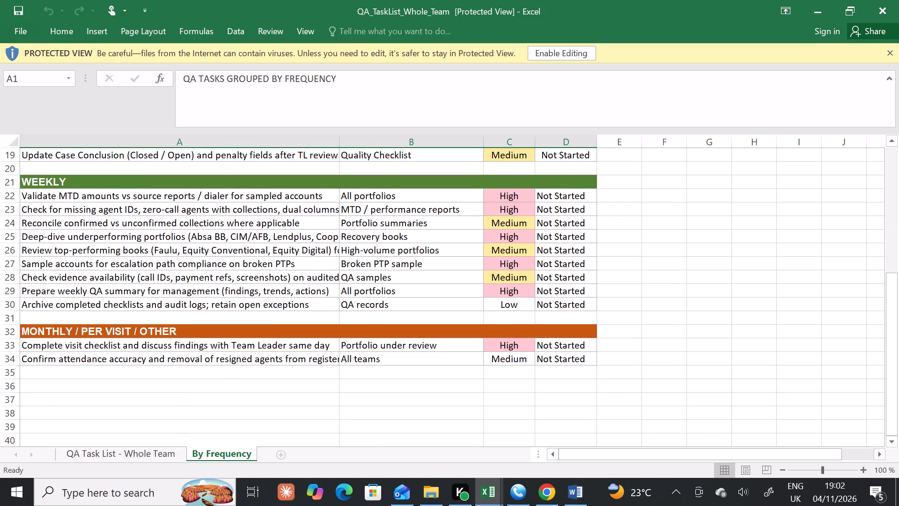
pyautogui.scroll(1, 403, 397)
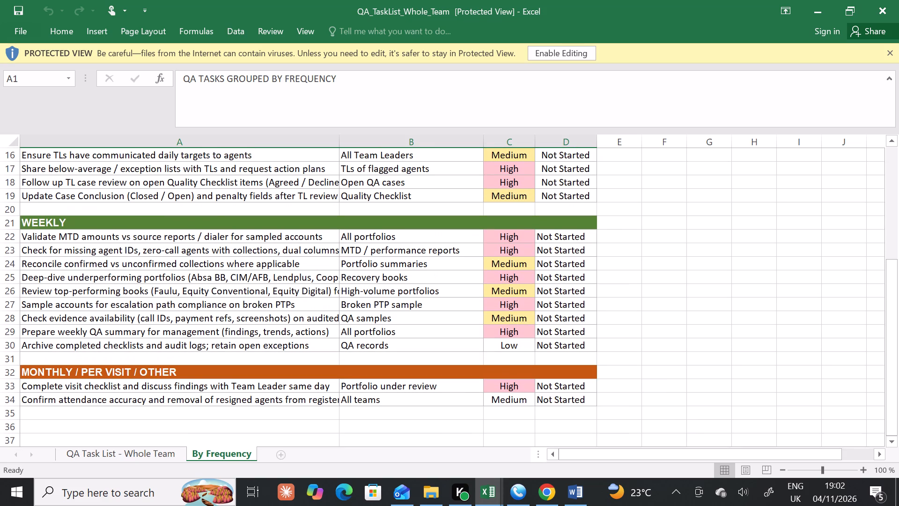
# Return to the QA Task List - Whole Team sheet and review its tasks, scopes and categories.
pyautogui.click(135, 459)
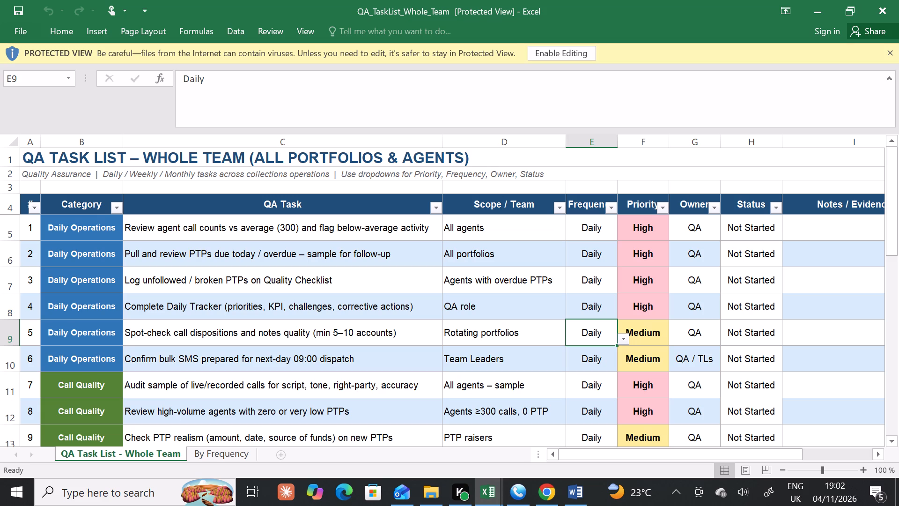
pyautogui.click(543, 340)
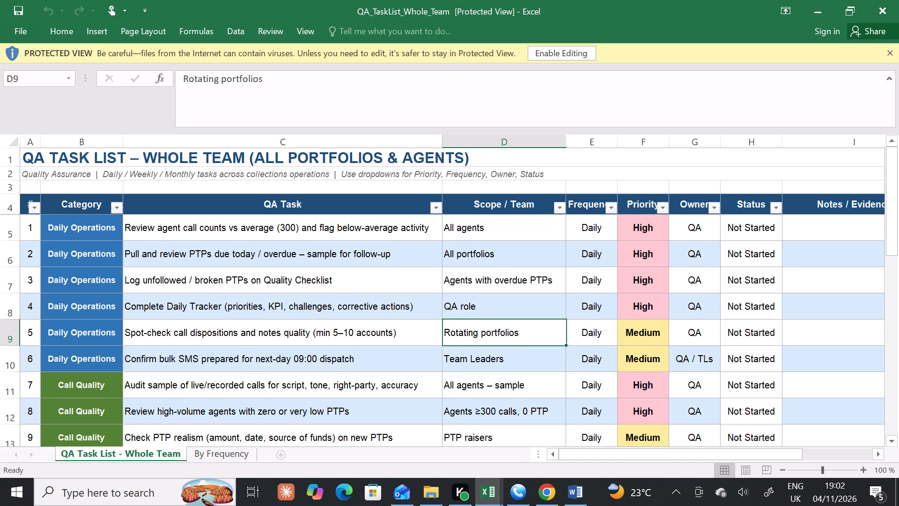
pyautogui.scroll(-1, 106, 370)
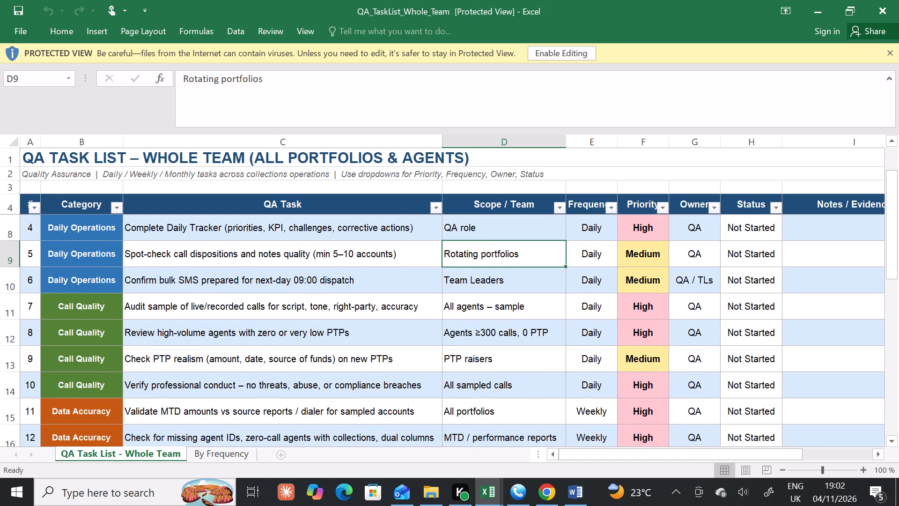
pyautogui.scroll(-1, 177, 337)
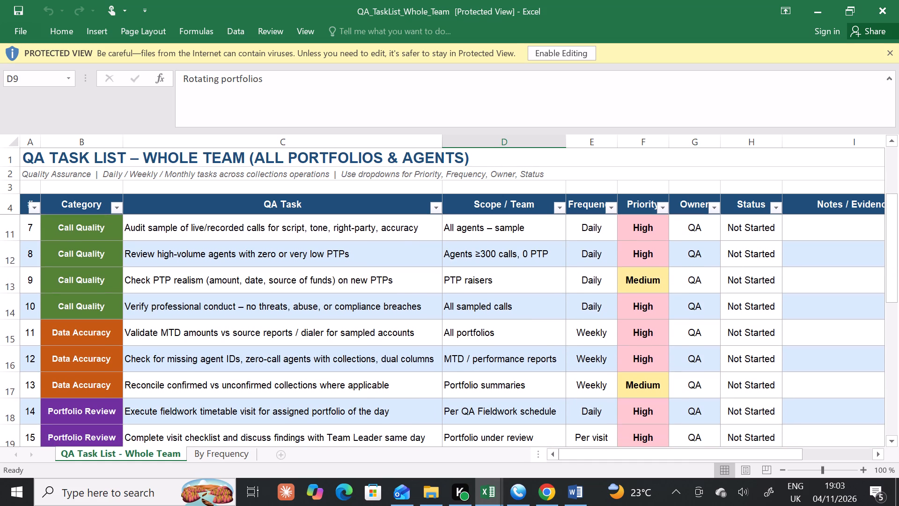
pyautogui.click(102, 343)
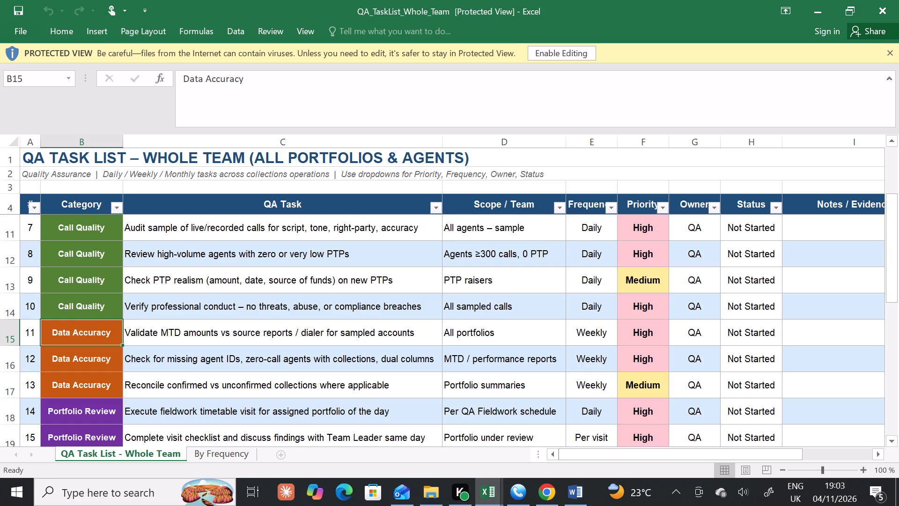
pyautogui.scroll(7, 215, 236)
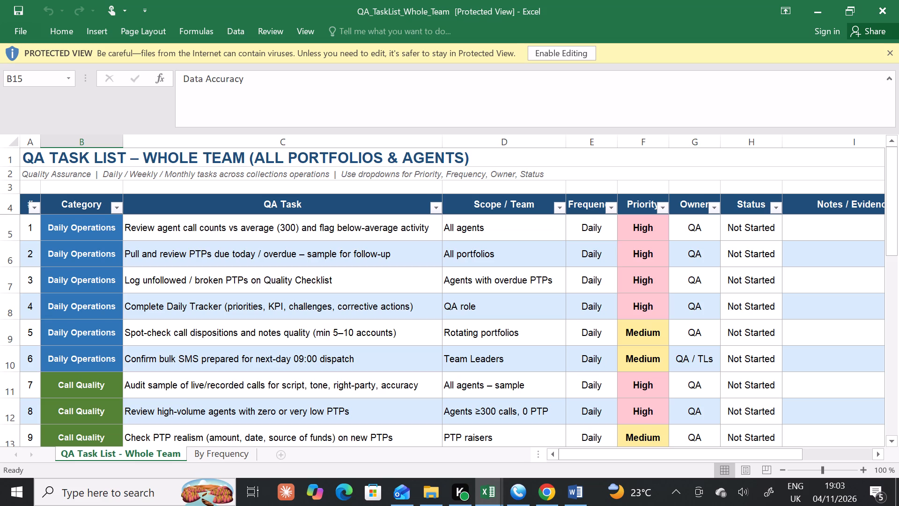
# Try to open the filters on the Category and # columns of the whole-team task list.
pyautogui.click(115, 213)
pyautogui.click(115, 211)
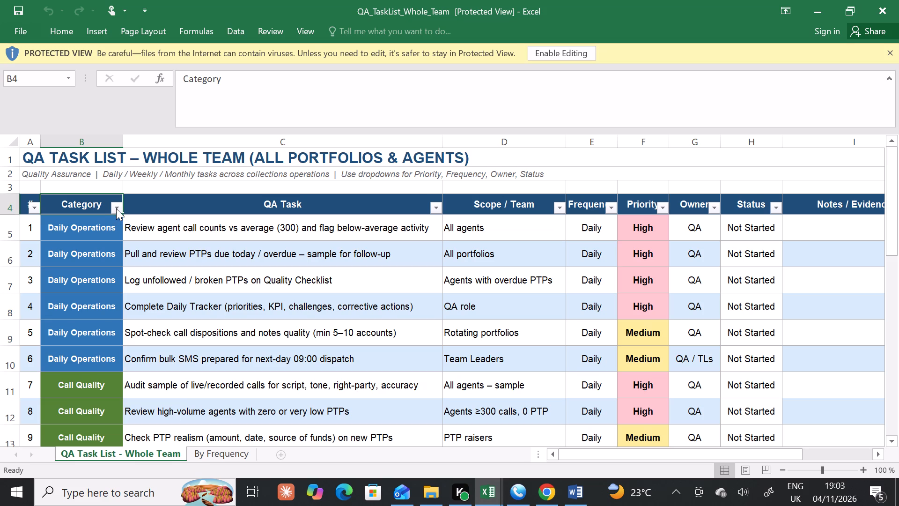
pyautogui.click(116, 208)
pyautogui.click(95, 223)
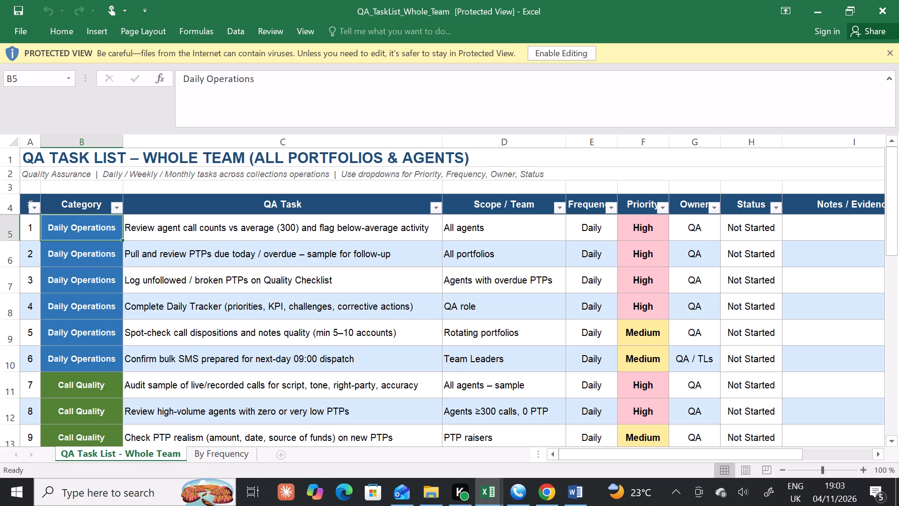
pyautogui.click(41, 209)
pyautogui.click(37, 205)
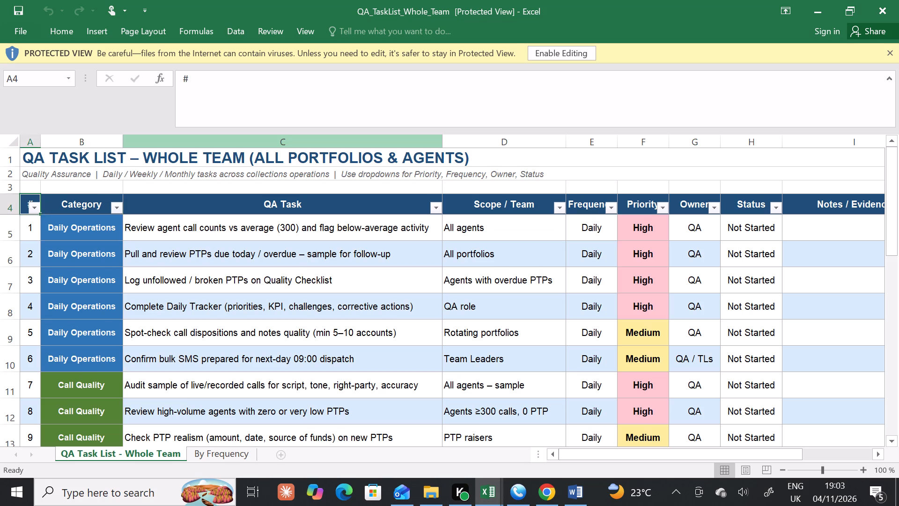
# Enable editing for the QA_TaskList_Whole_Team workbook.
pyautogui.click(551, 54)
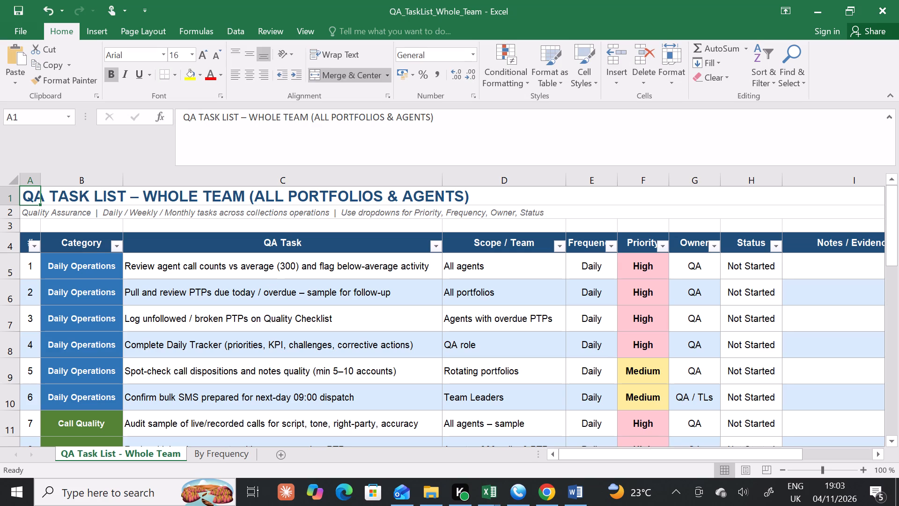
# Delete the subtitle and the blank row beneath it on the whole-team task list, shifting the cells up.
pyautogui.click(44, 210)
pyautogui.click(44, 207)
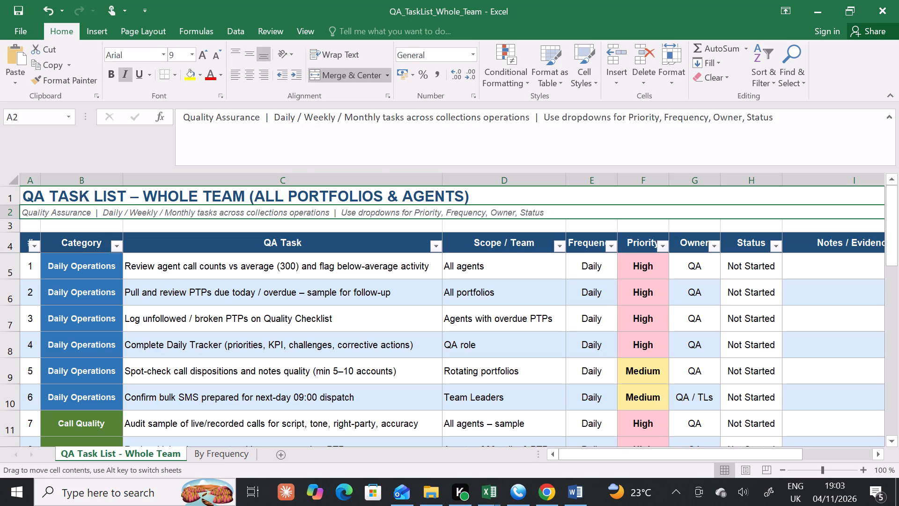
pyautogui.moveTo(26, 209); pyautogui.dragTo(28, 229)
pyautogui.rightClick(28, 228)
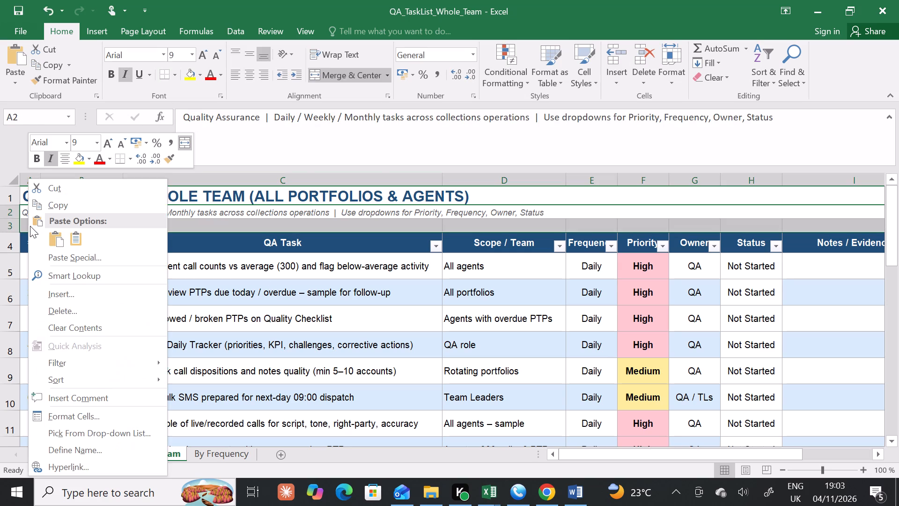
pyautogui.click(73, 313)
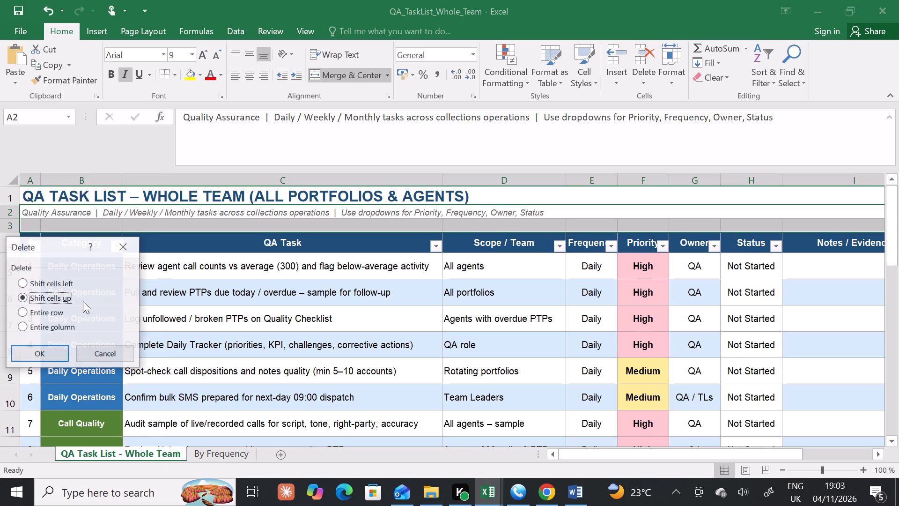
pyautogui.click(58, 353)
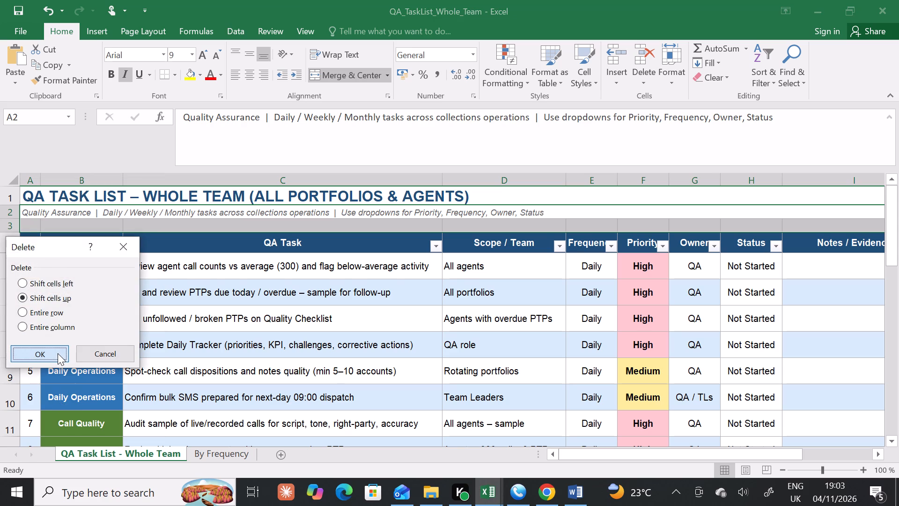
pyautogui.click(58, 353)
# Set the status of task 18, "Ensure TLs have communicated daily targets to agents", to In Progress.
pyautogui.scroll(-2, 159, 259)
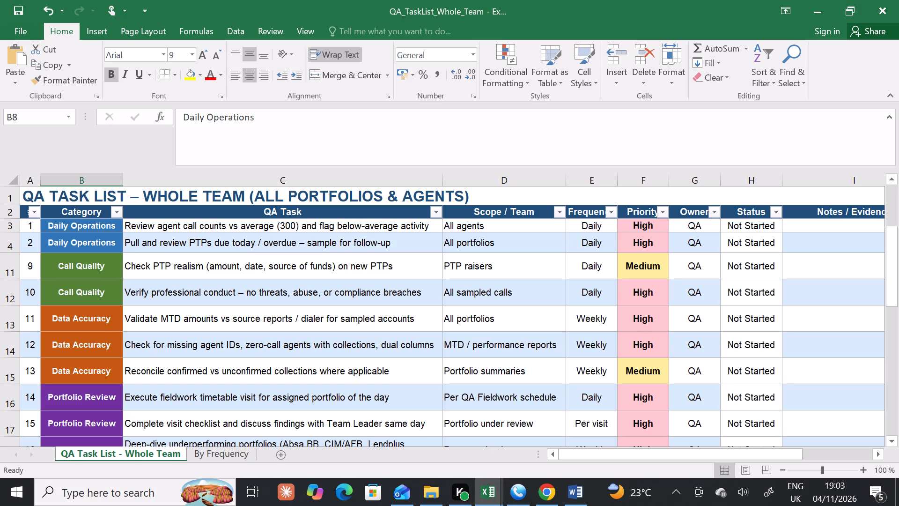
pyautogui.scroll(-1, 583, 404)
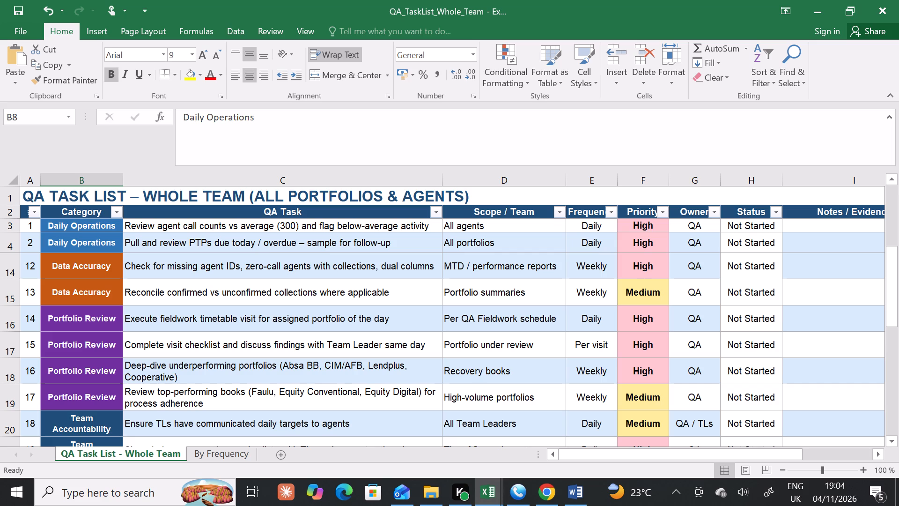
pyautogui.scroll(-1, 289, 374)
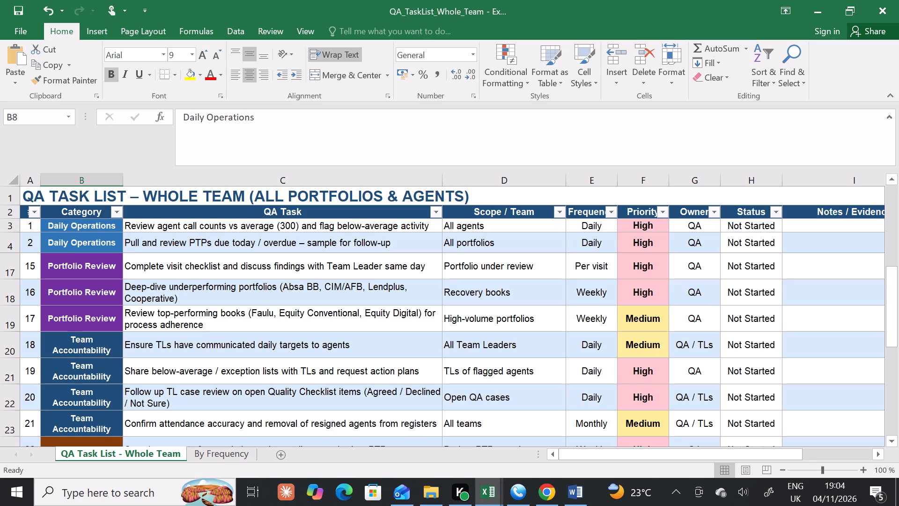
pyautogui.click(734, 354)
pyautogui.click(740, 350)
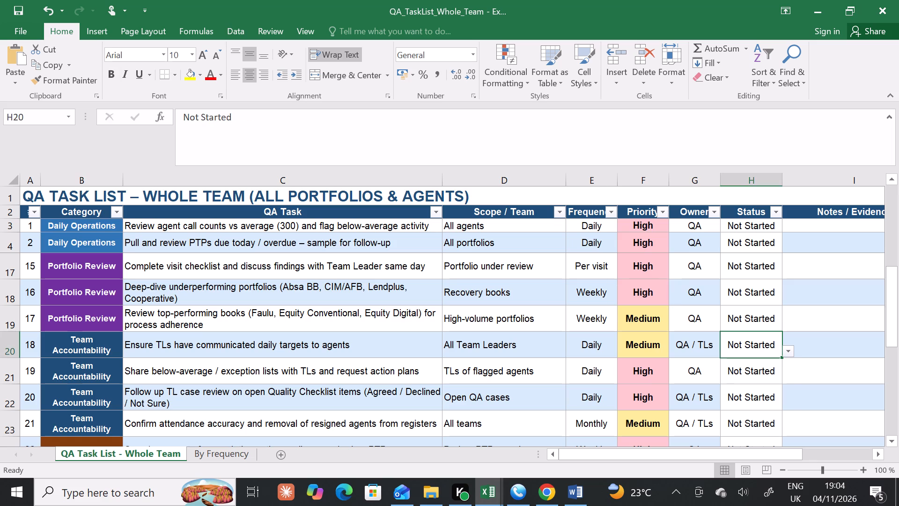
pyautogui.click(787, 355)
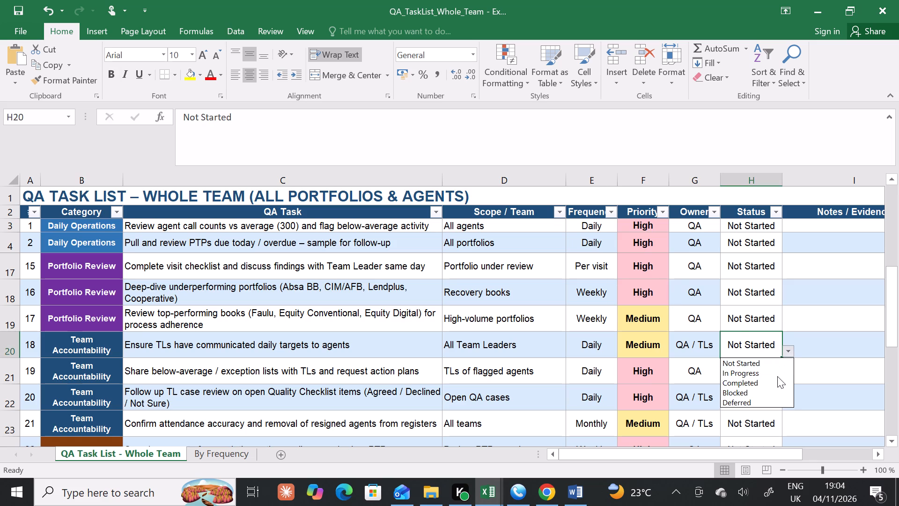
pyautogui.click(777, 376)
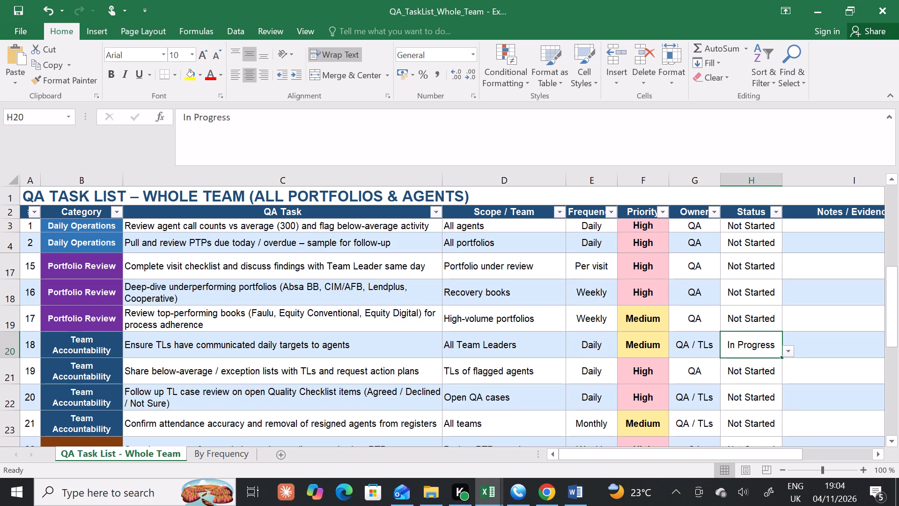
# Set the status of task 21, on attendance accuracy and removal of resigned agents, to In Progress.
pyautogui.scroll(-1, 152, 365)
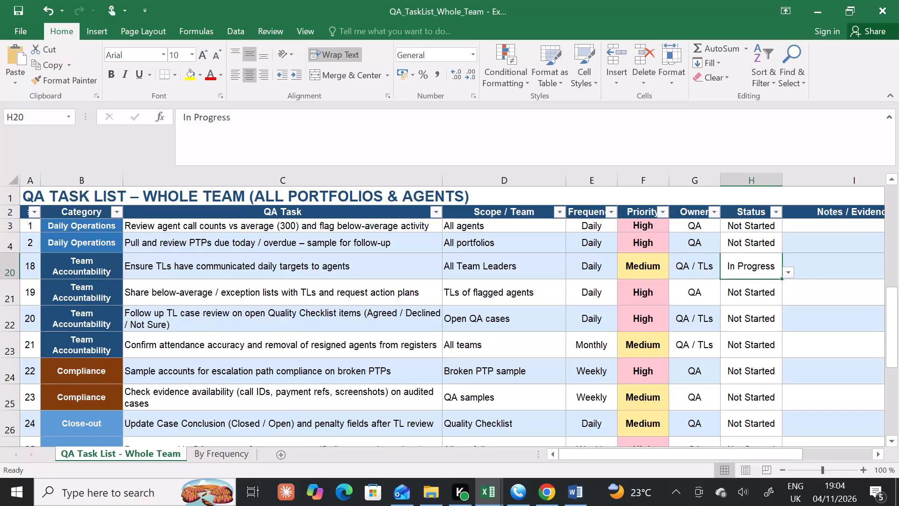
pyautogui.click(761, 353)
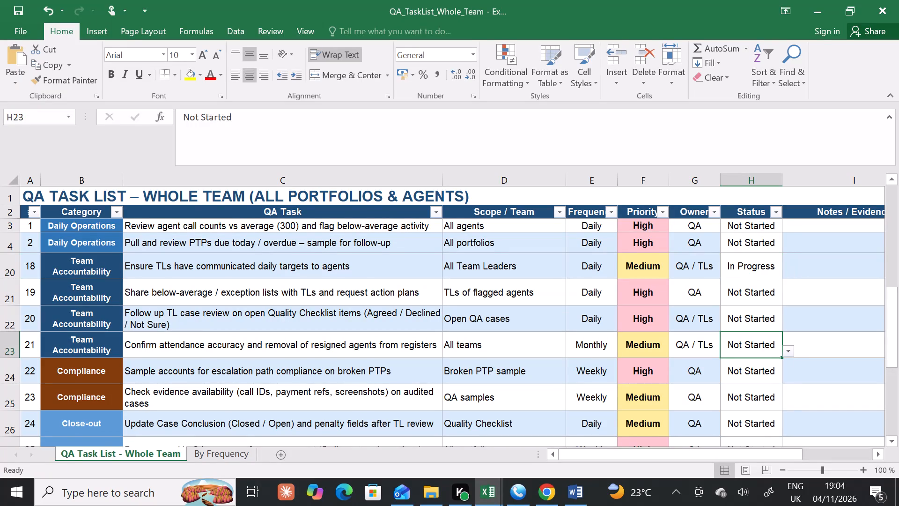
pyautogui.click(793, 352)
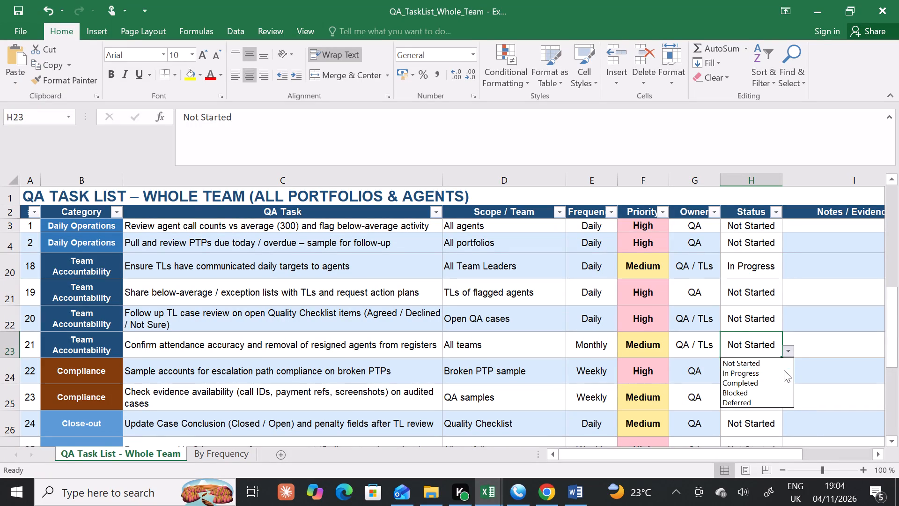
pyautogui.click(784, 370)
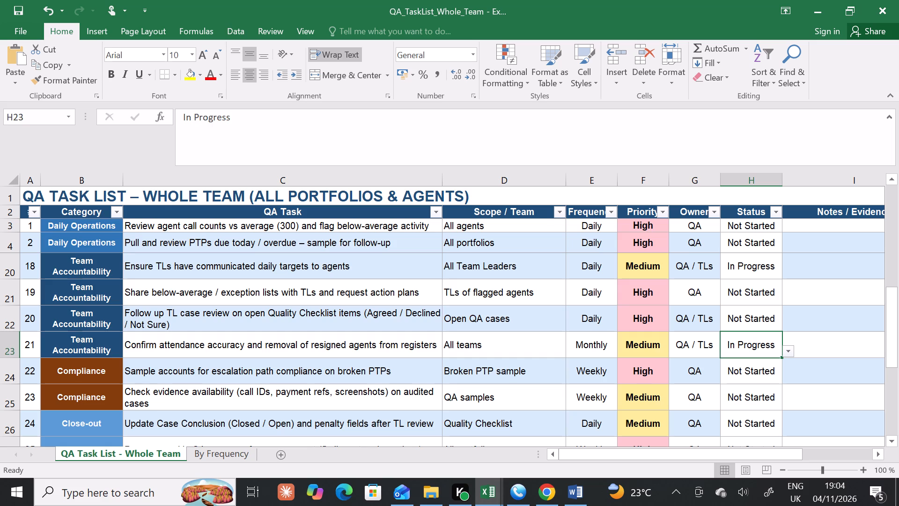
# Set the owner of task 25, "Prepare weekly QA summary for management", to Management.
pyautogui.click(540, 406)
pyautogui.scroll(-1, 315, 401)
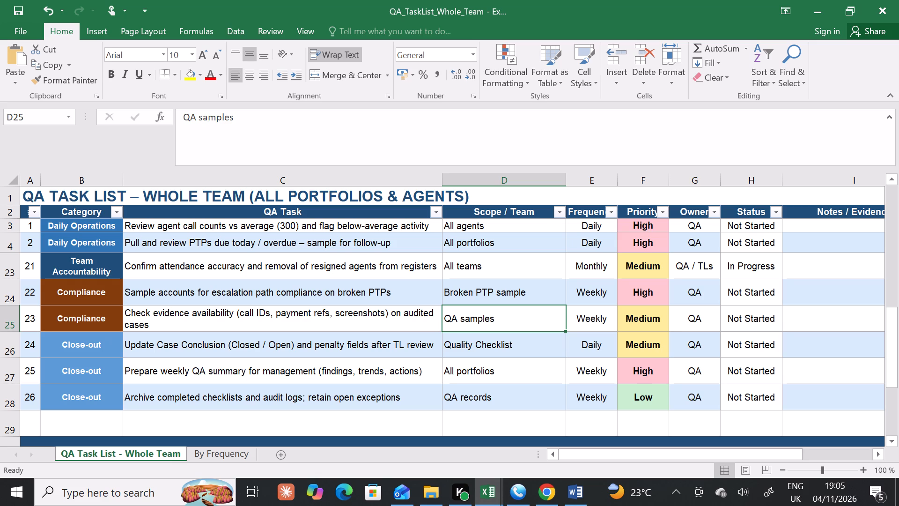
pyautogui.click(494, 380)
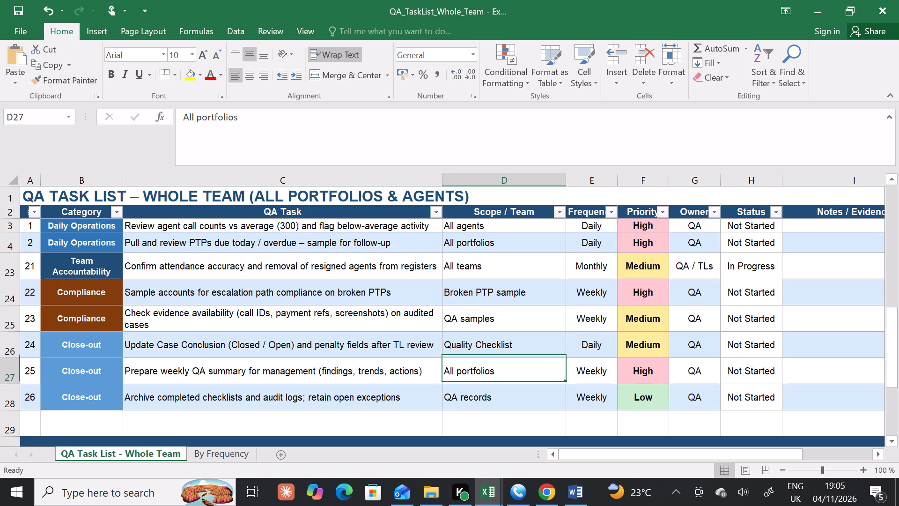
pyautogui.click(648, 381)
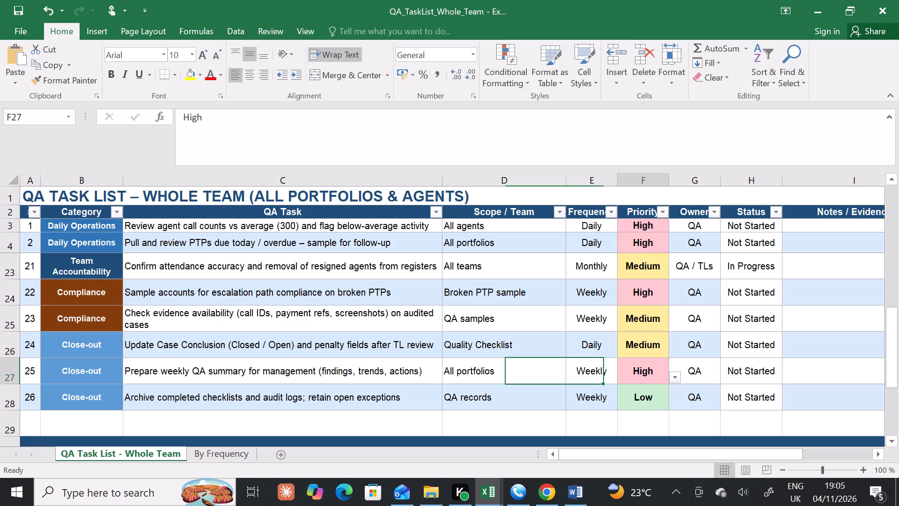
pyautogui.click(699, 362)
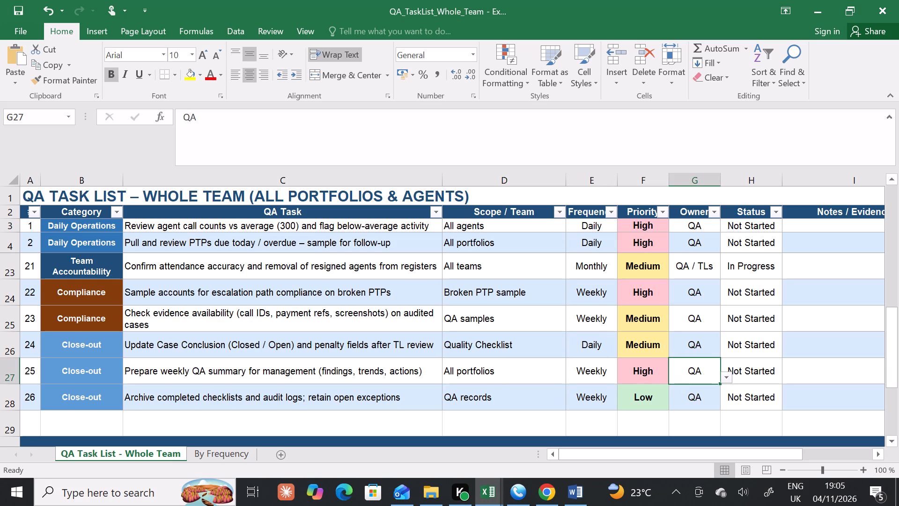
pyautogui.click(730, 380)
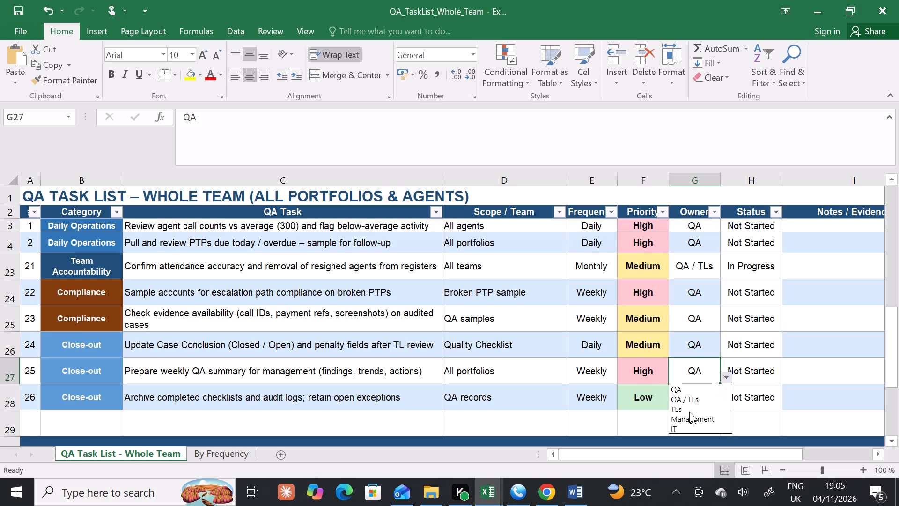
pyautogui.click(752, 369)
pyautogui.click(752, 369)
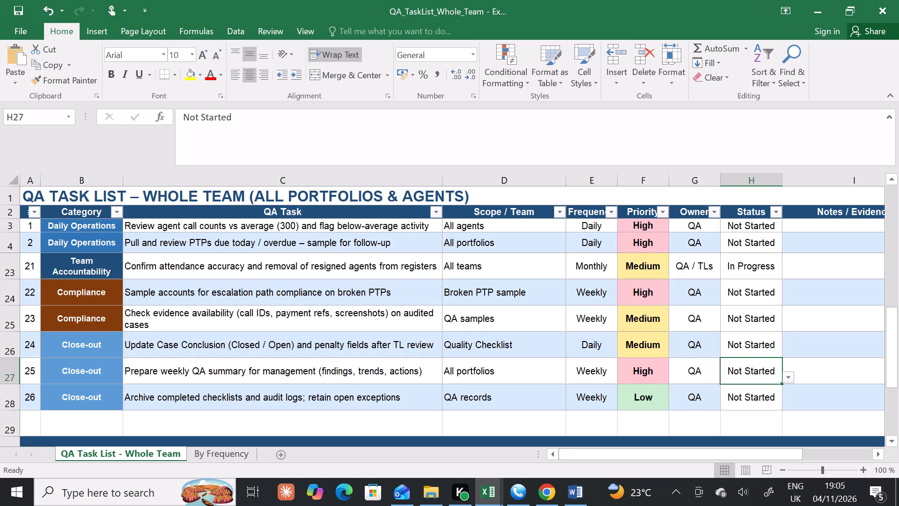
pyautogui.click(697, 373)
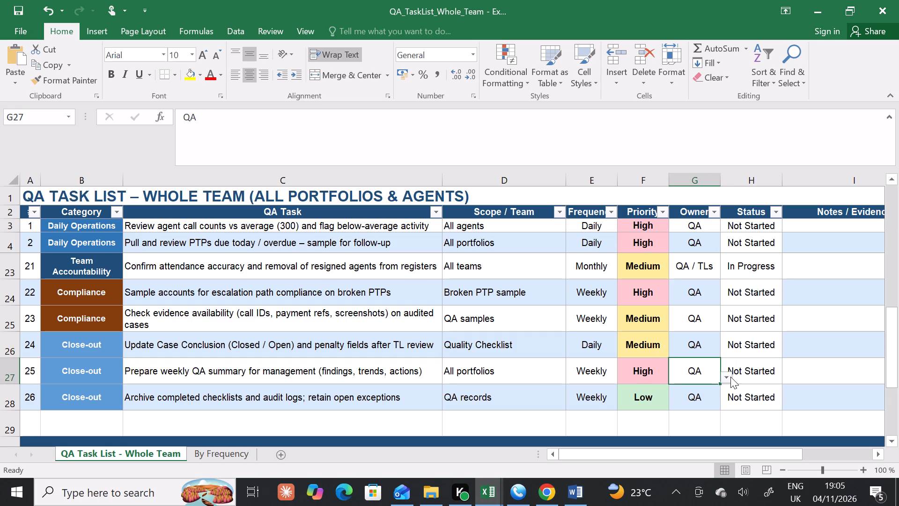
pyautogui.click(730, 377)
pyautogui.click(705, 415)
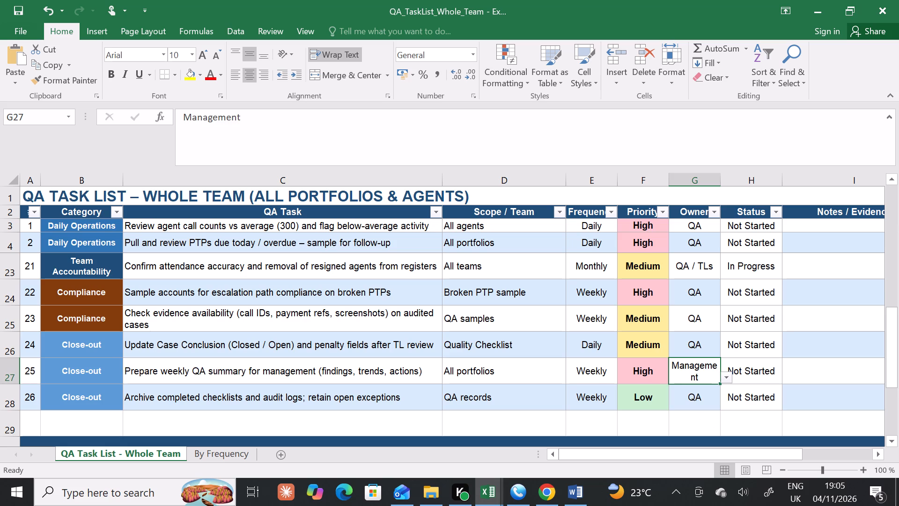
# Review the last close-out task and the Task Summary below the whole-team task list.
pyautogui.click(528, 405)
pyautogui.click(604, 405)
pyautogui.click(646, 404)
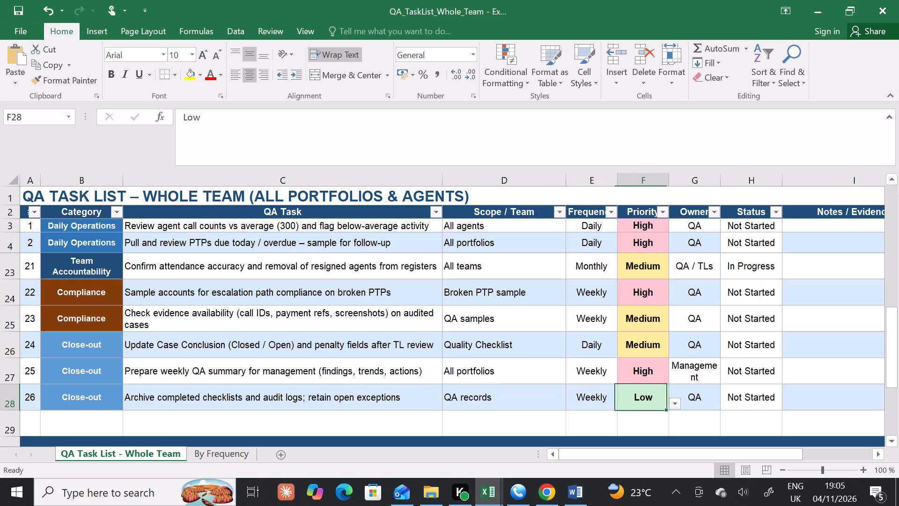
pyautogui.scroll(-2, 177, 330)
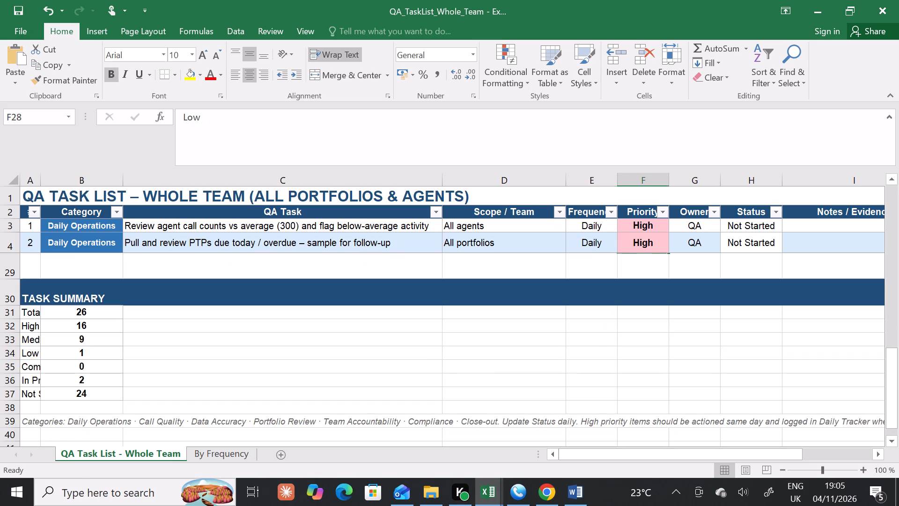
pyautogui.scroll(-1, 105, 365)
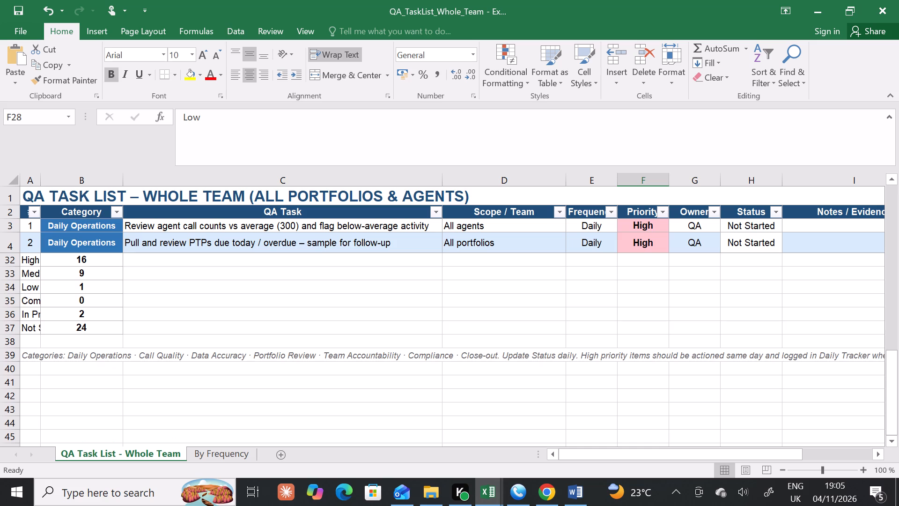
# On the By Frequency sheet, set the status of the daily agent call counts review task to In Progress.
pyautogui.click(203, 463)
pyautogui.click(203, 463)
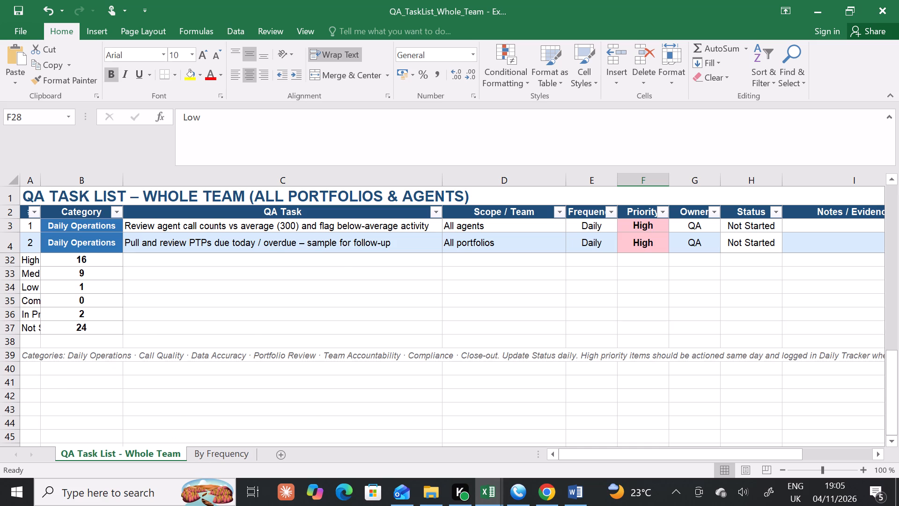
pyautogui.click(214, 451)
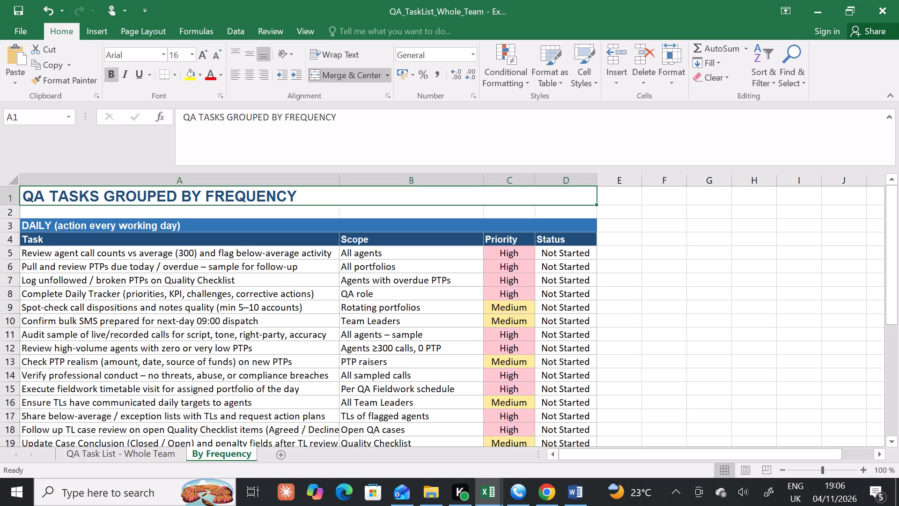
pyautogui.click(558, 258)
pyautogui.click(602, 251)
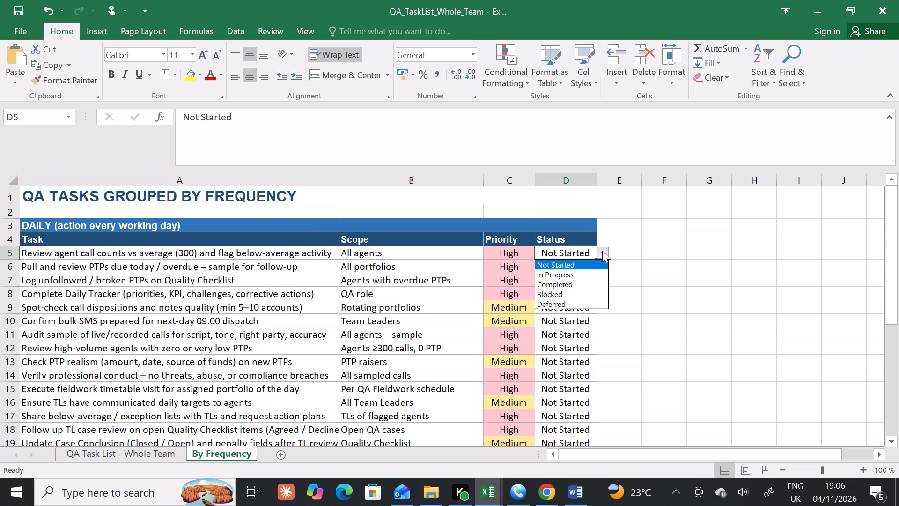
pyautogui.click(575, 275)
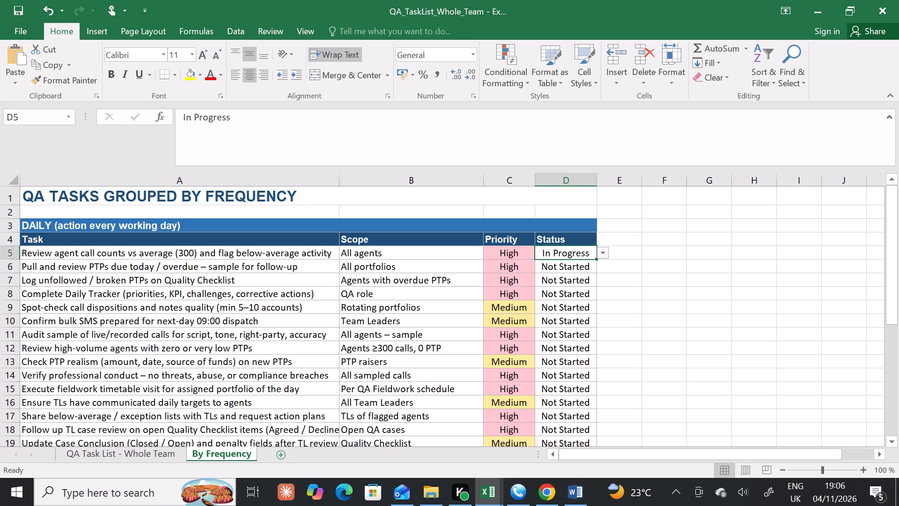
# Set the status of the daily task "Confirm bulk SMS prepared for next-day 09:00 dispatch" to In Progress.
pyautogui.click(574, 329)
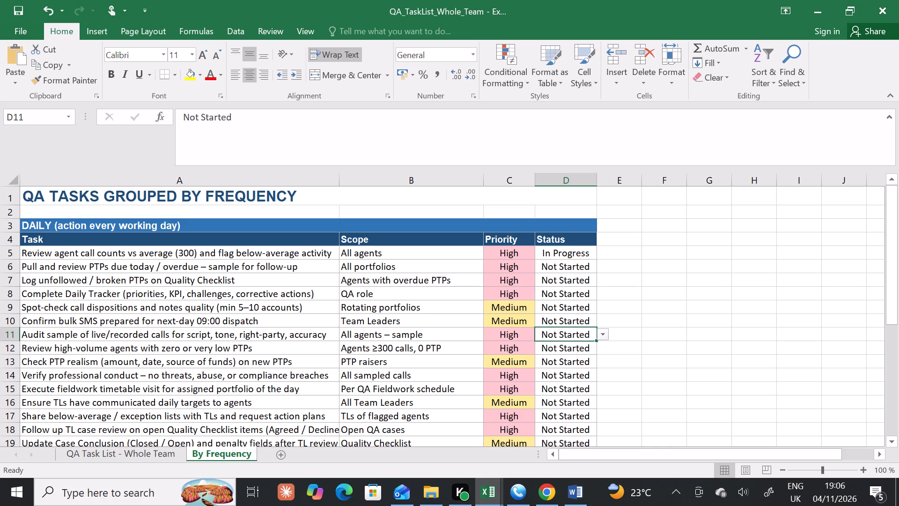
pyautogui.click(586, 316)
pyautogui.click(606, 318)
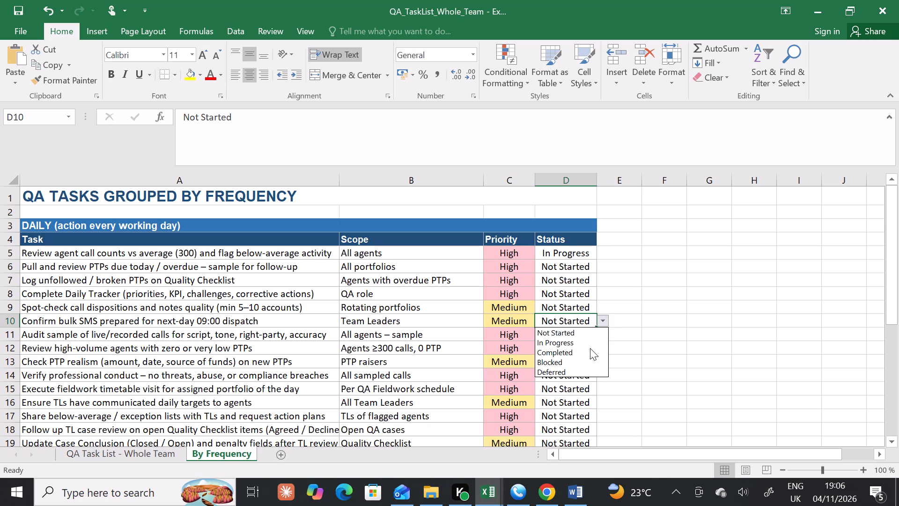
pyautogui.click(590, 347)
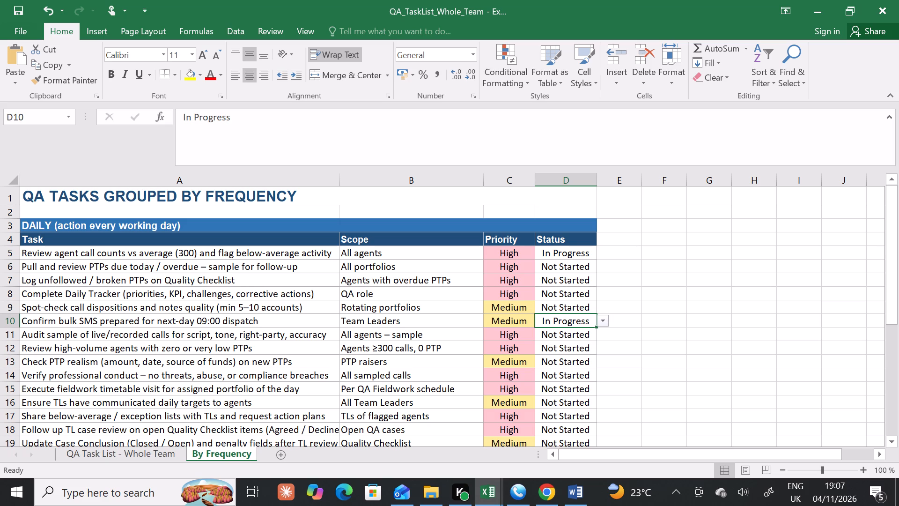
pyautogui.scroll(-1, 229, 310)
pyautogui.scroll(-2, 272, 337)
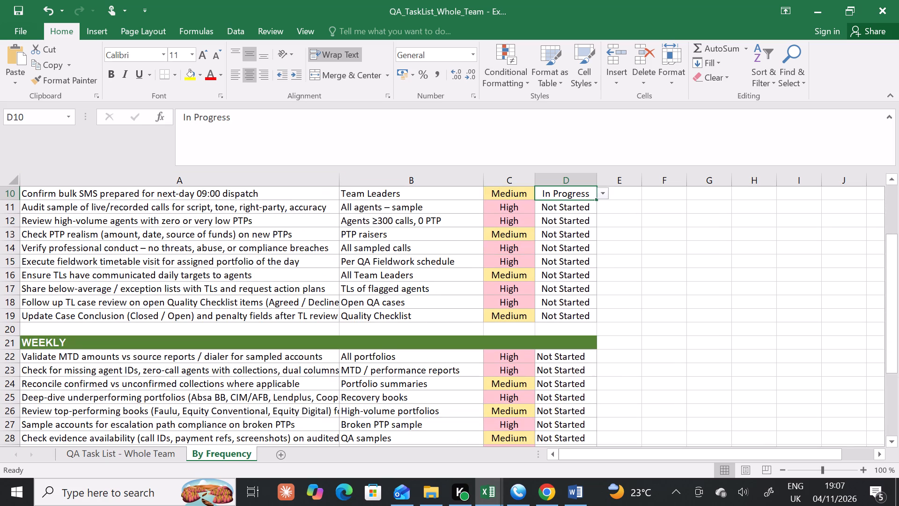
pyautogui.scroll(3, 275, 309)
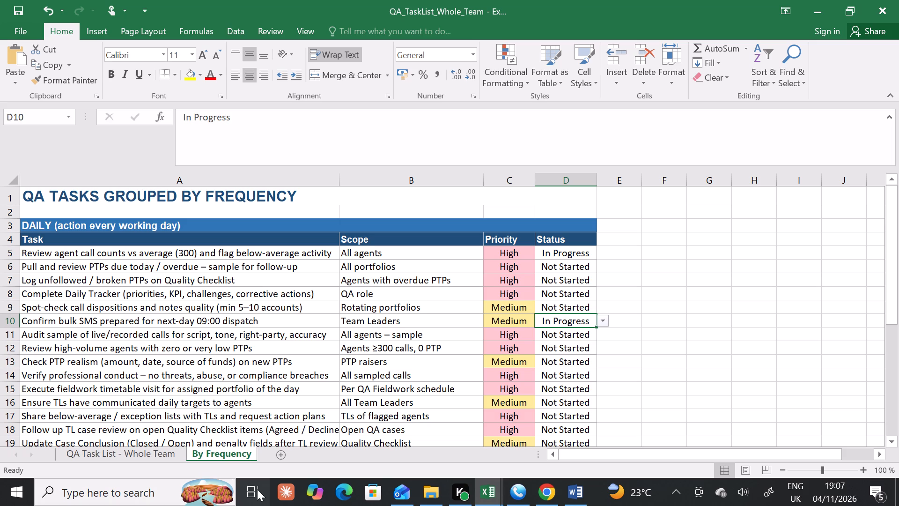
# Check the Task Summary and the final tasks on the QA Task List - Whole Team sheet.
pyautogui.click(133, 451)
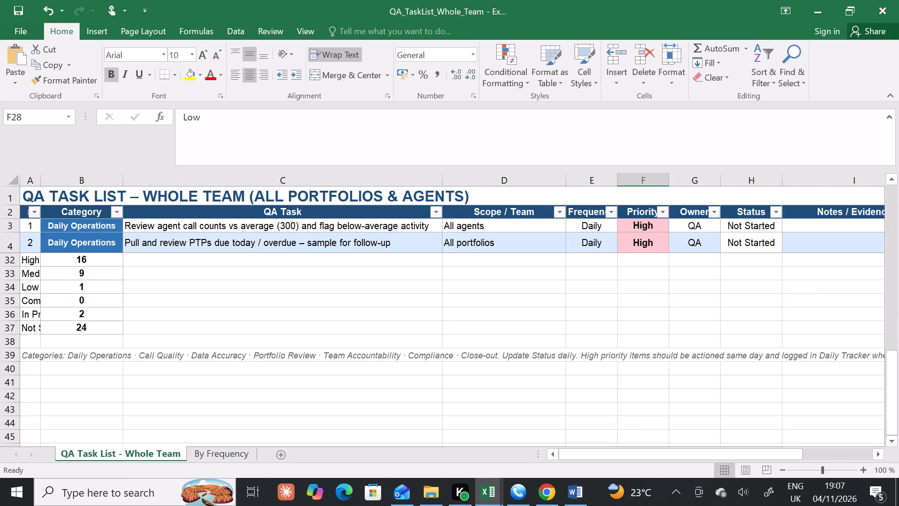
pyautogui.scroll(-5, 256, 343)
pyautogui.scroll(4, 280, 342)
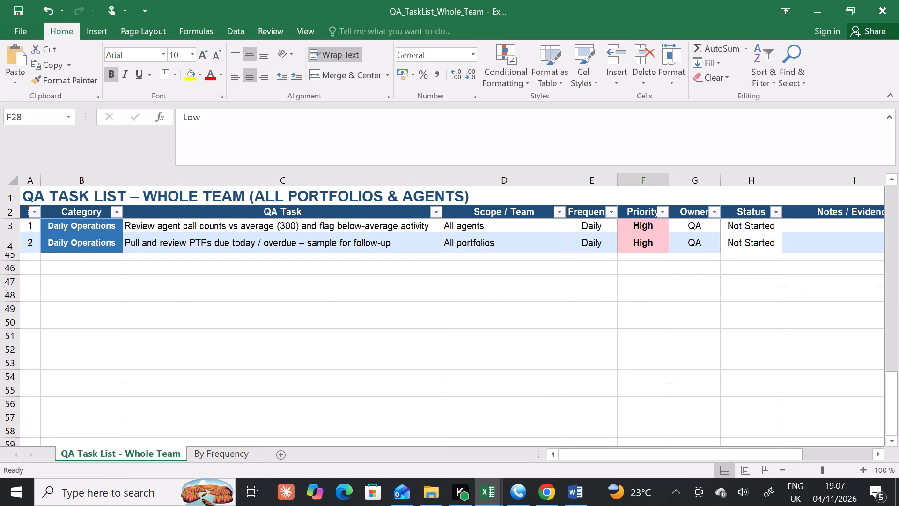
pyautogui.scroll(5, 368, 321)
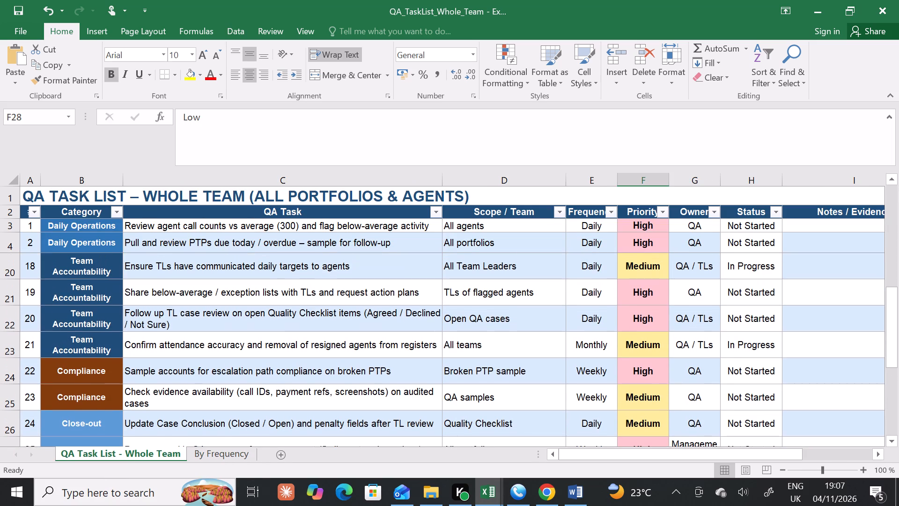
pyautogui.scroll(-3, 332, 335)
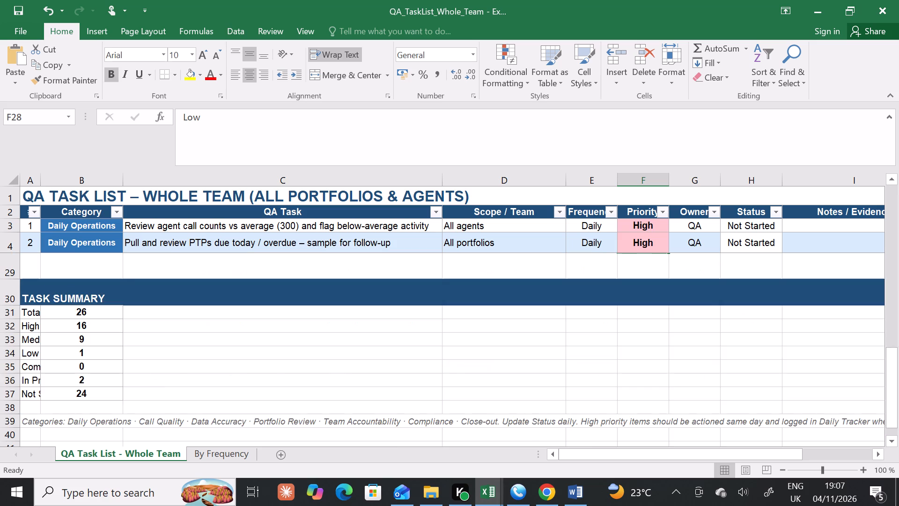
pyautogui.scroll(3, 278, 322)
# Save the workbook as QA_TaskList_Whole_Team in the Downloads folder, replacing the existing file.
pyautogui.click(26, 36)
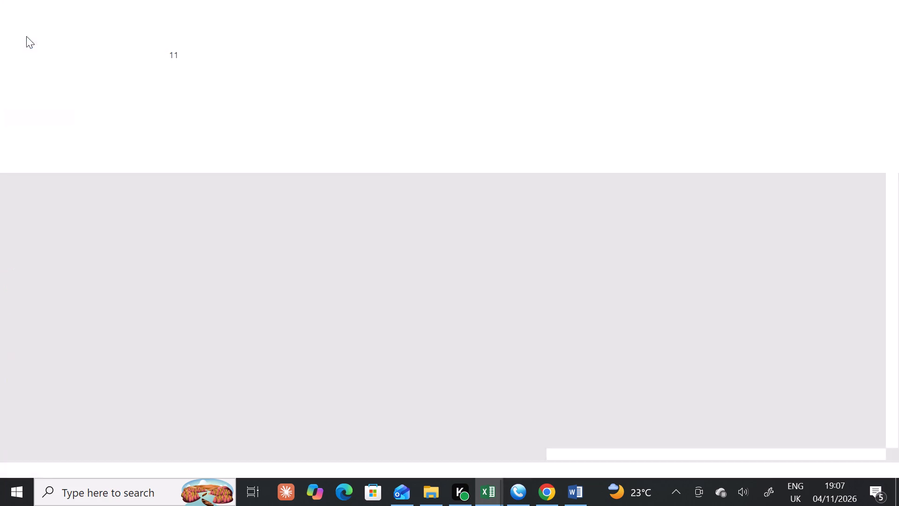
pyautogui.click(44, 152)
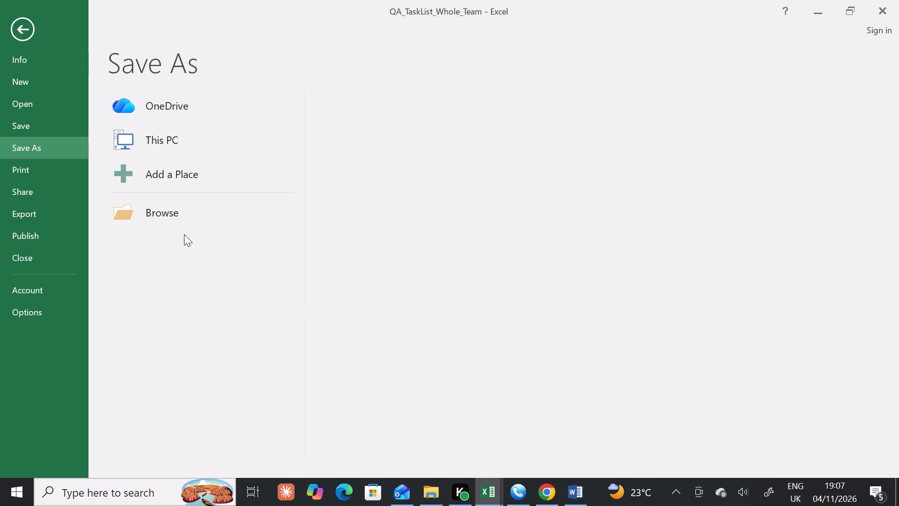
pyautogui.click(185, 224)
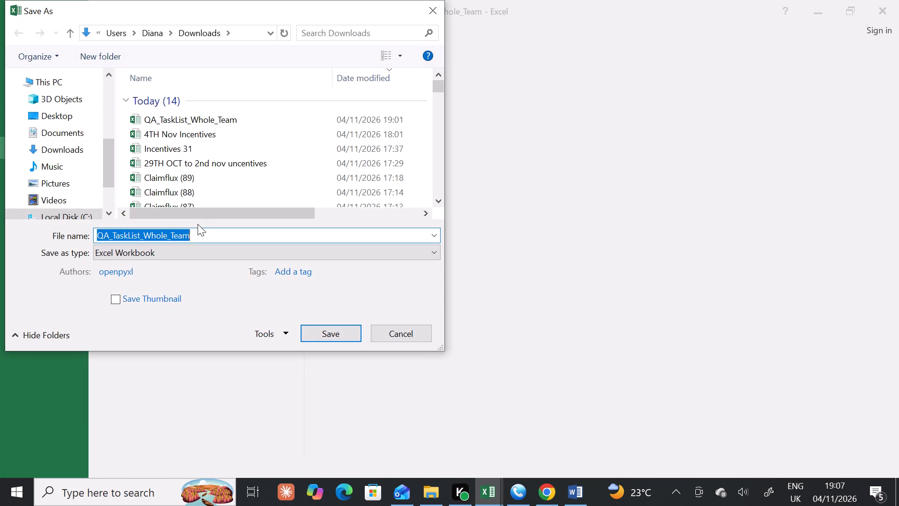
pyautogui.click(72, 148)
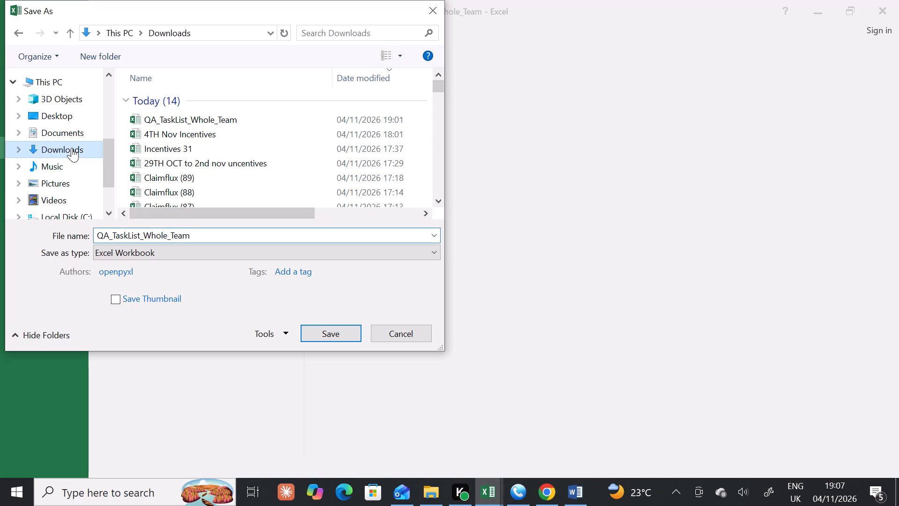
pyautogui.click(337, 338)
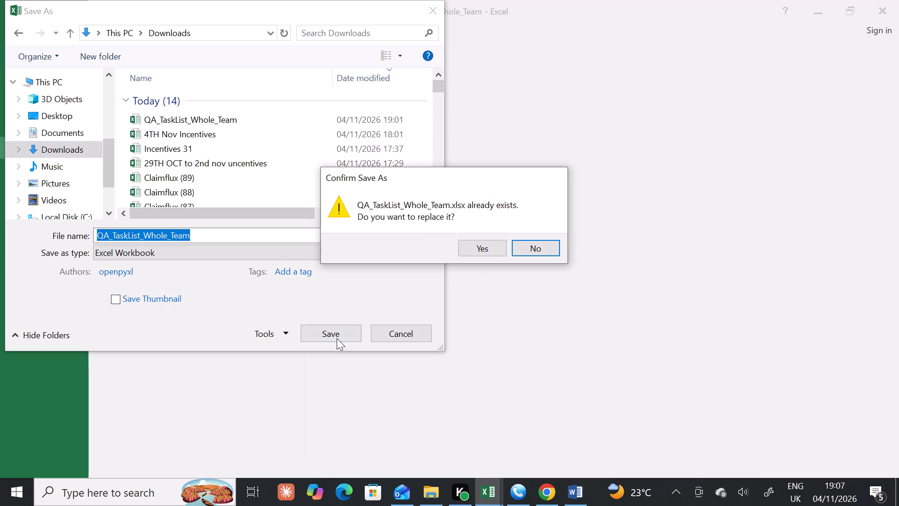
pyautogui.click(490, 253)
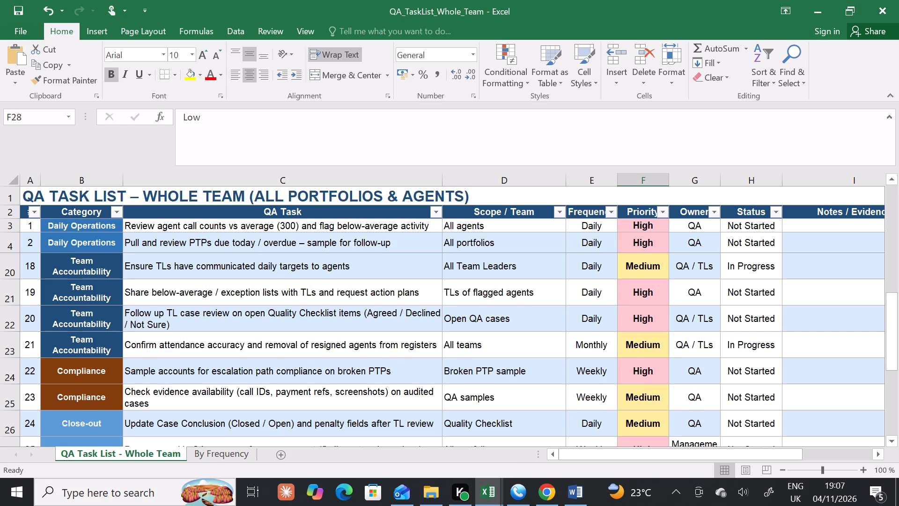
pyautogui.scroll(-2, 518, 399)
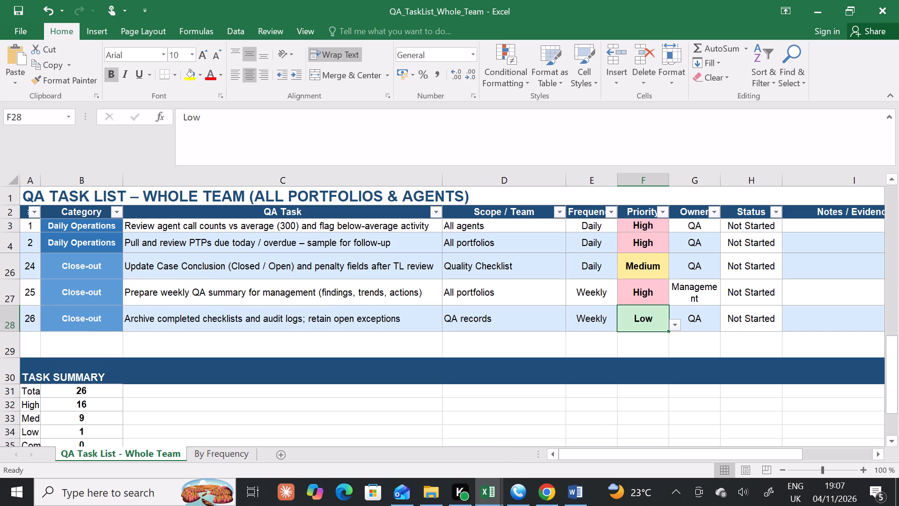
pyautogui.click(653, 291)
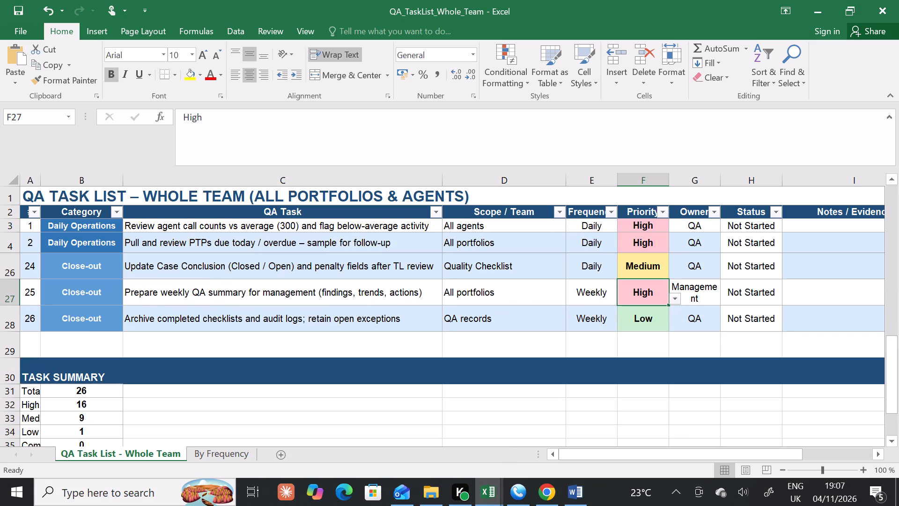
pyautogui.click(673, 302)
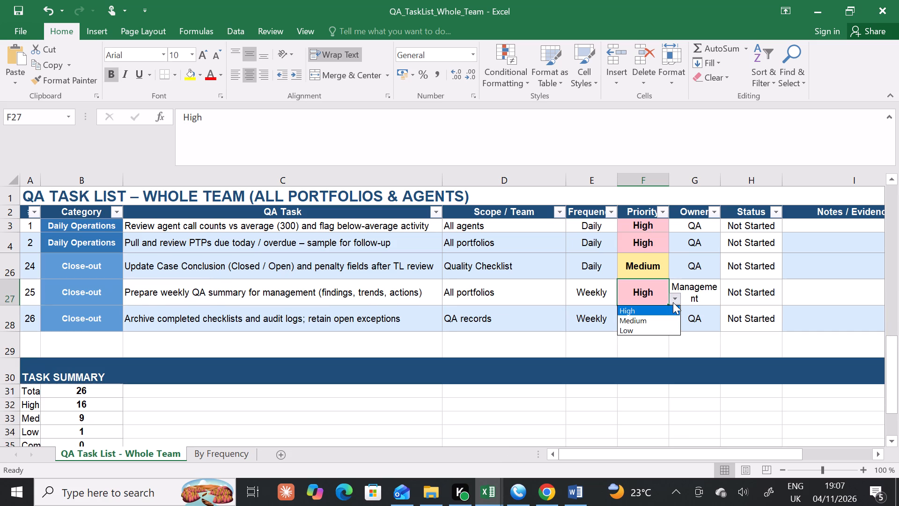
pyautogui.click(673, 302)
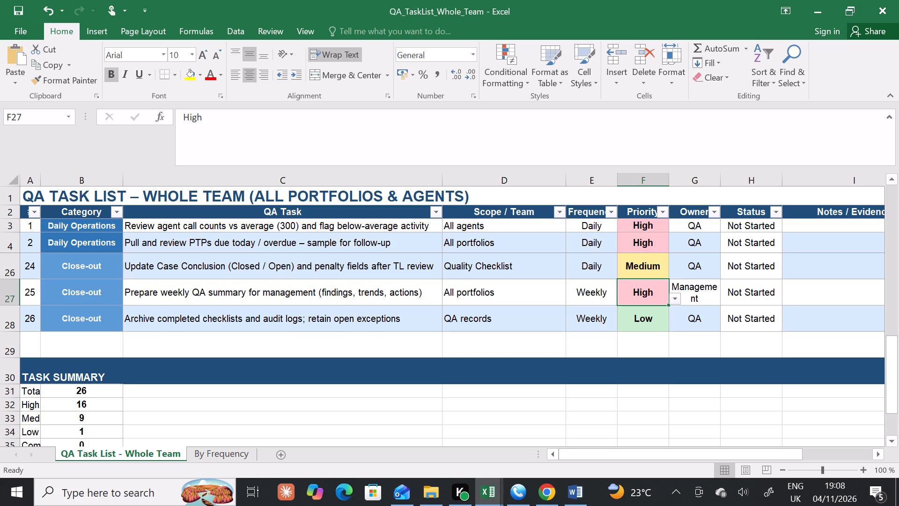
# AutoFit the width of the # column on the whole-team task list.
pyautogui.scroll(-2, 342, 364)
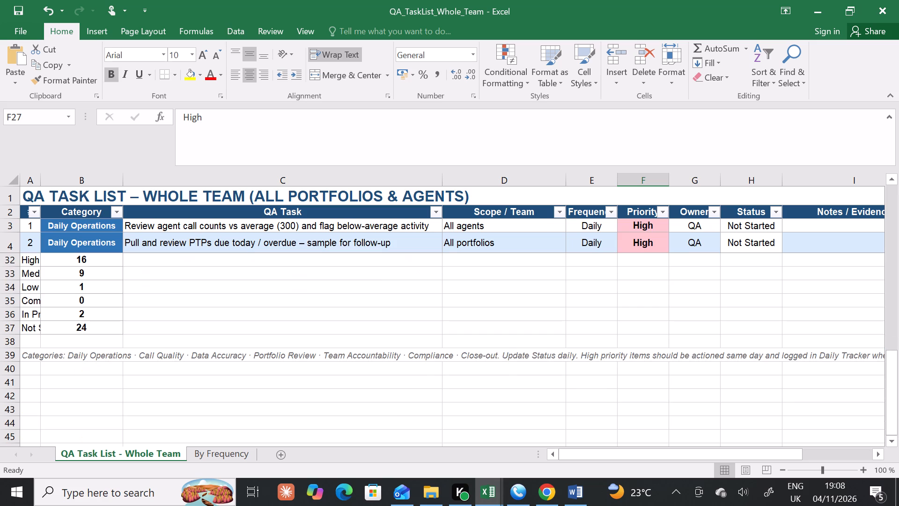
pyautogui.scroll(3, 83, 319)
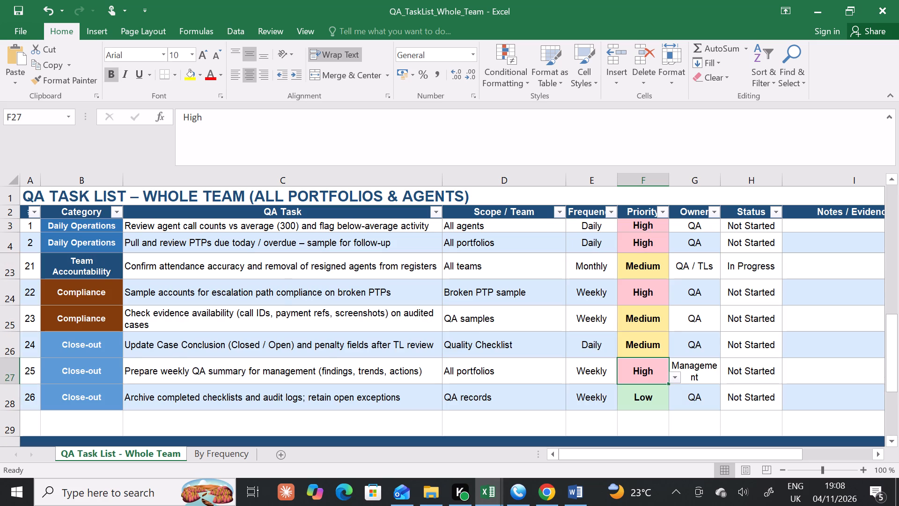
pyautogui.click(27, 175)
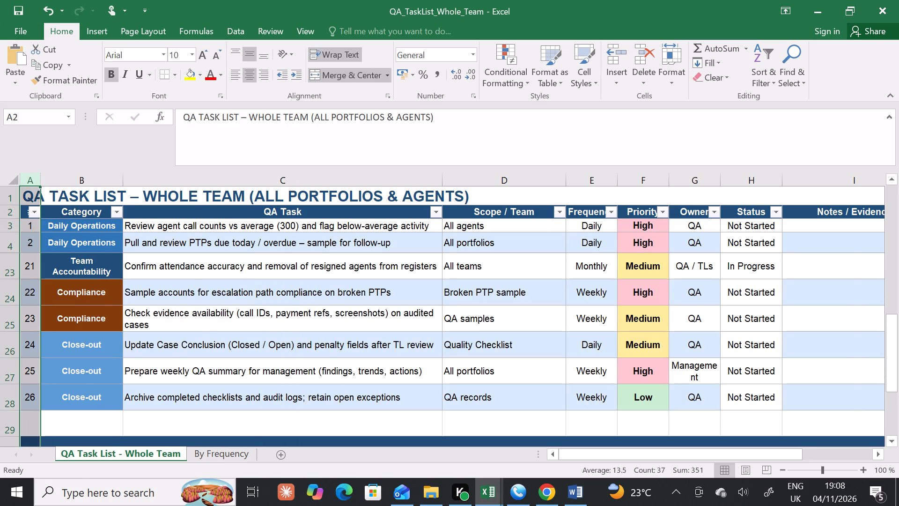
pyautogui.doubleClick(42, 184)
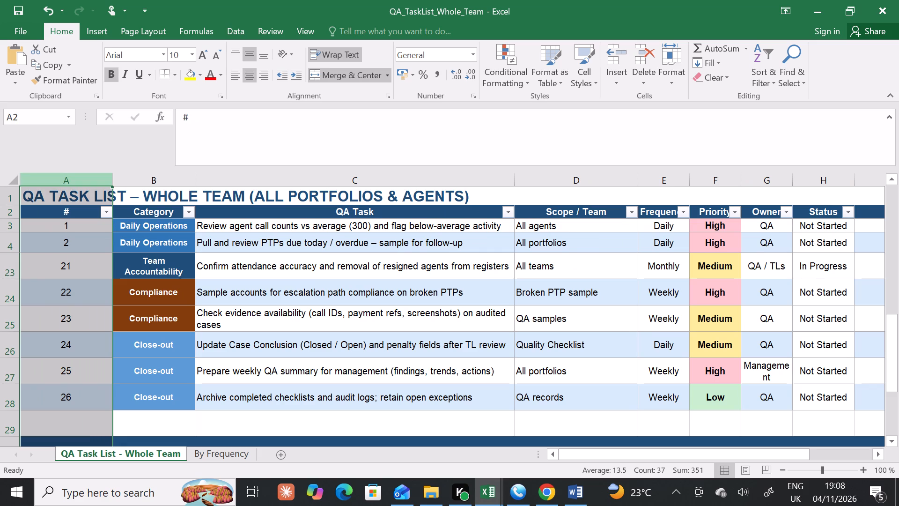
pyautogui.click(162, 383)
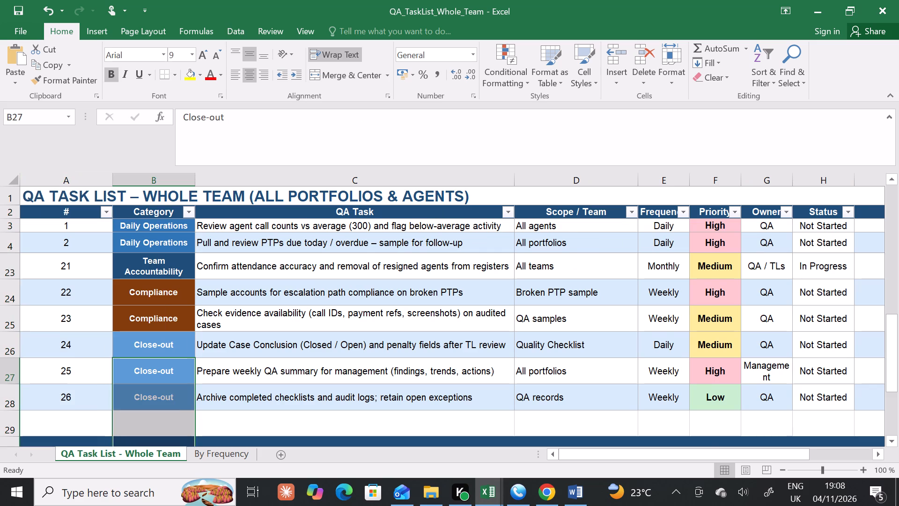
# Review the whole-team task list from the close-out tasks back up to the daily operations tasks.
pyautogui.scroll(4, 12, 379)
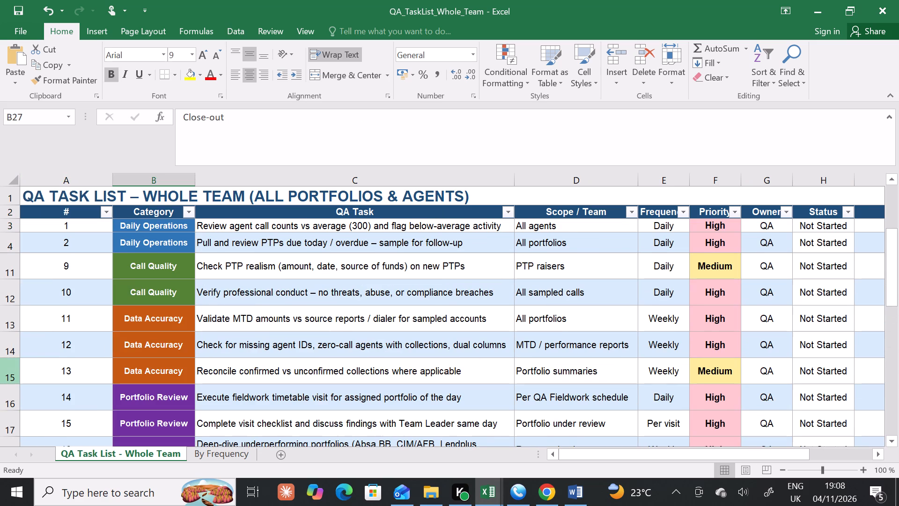
pyautogui.scroll(12, 66, 367)
pyautogui.scroll(4, 84, 330)
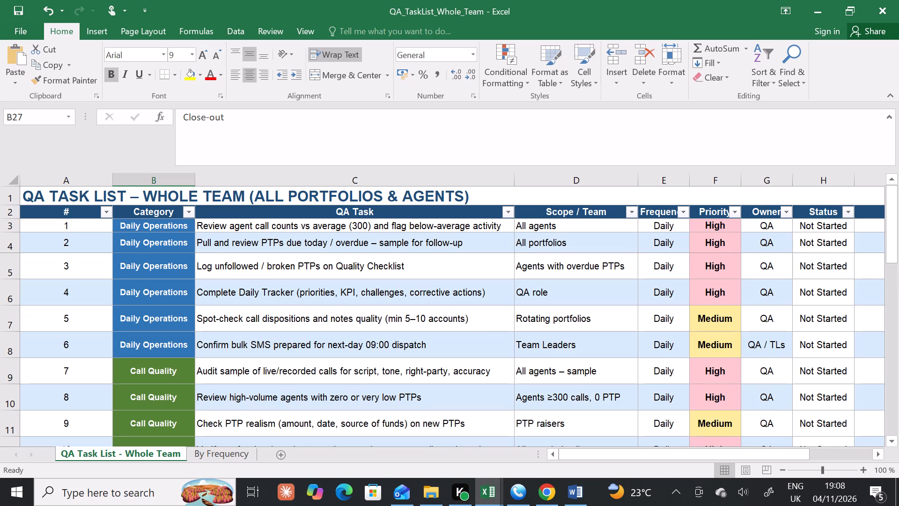
pyautogui.scroll(-1, 92, 327)
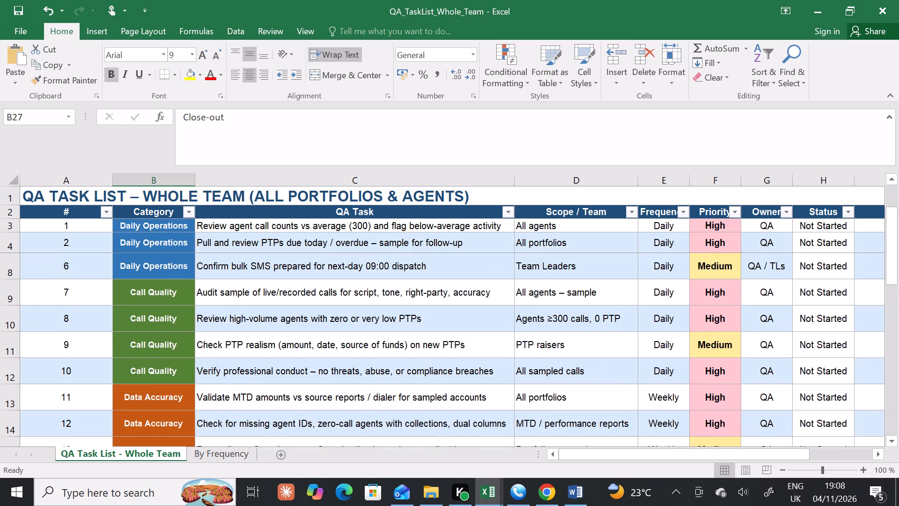
pyautogui.scroll(6, 92, 327)
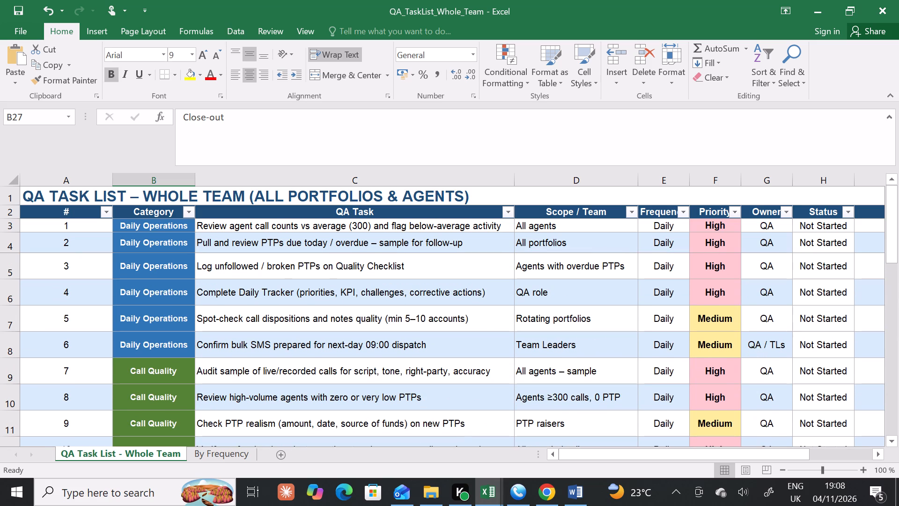
# Narrow the # column on the whole-team task list to about half of its auto-fitted width.
pyautogui.moveTo(103, 191); pyautogui.dragTo(106, 202)
pyautogui.click(83, 171)
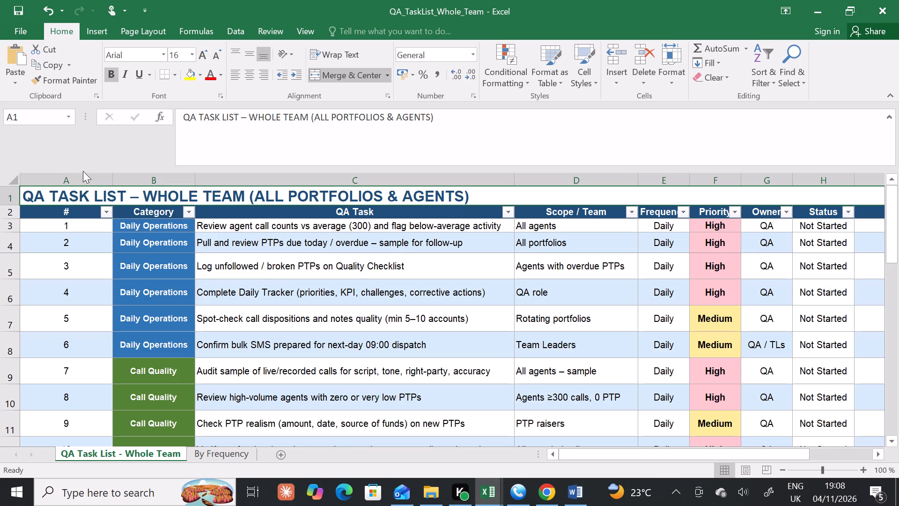
pyautogui.click(77, 179)
pyautogui.moveTo(113, 183); pyautogui.dragTo(94, 189)
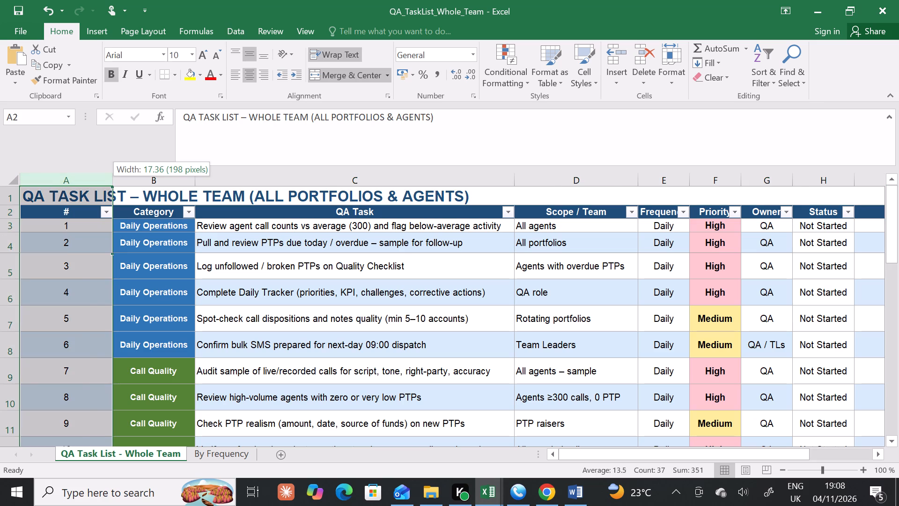
pyautogui.moveTo(94, 189); pyautogui.dragTo(89, 192)
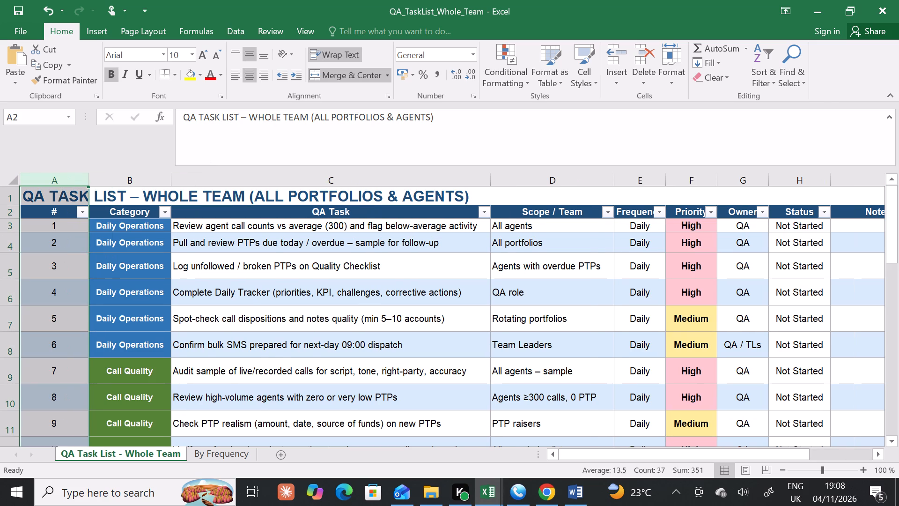
pyautogui.moveTo(86, 184); pyautogui.dragTo(76, 188)
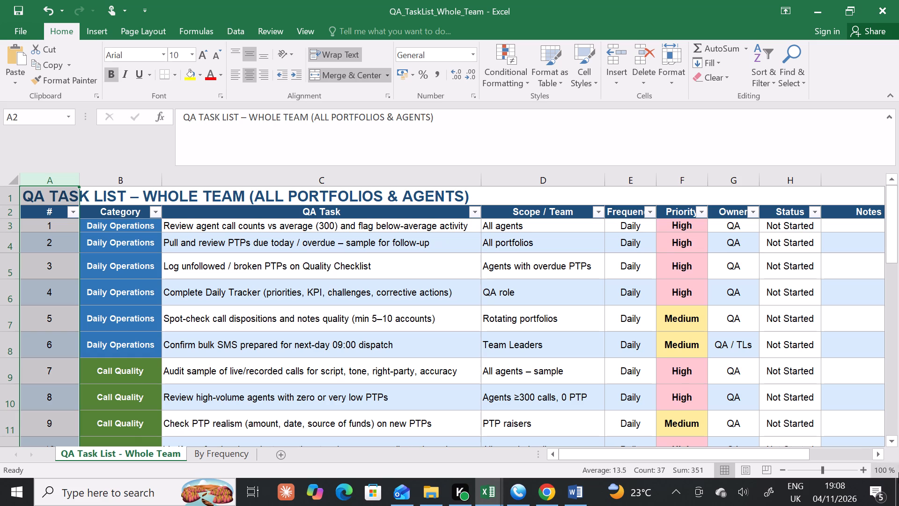
pyautogui.scroll(-3, 826, 313)
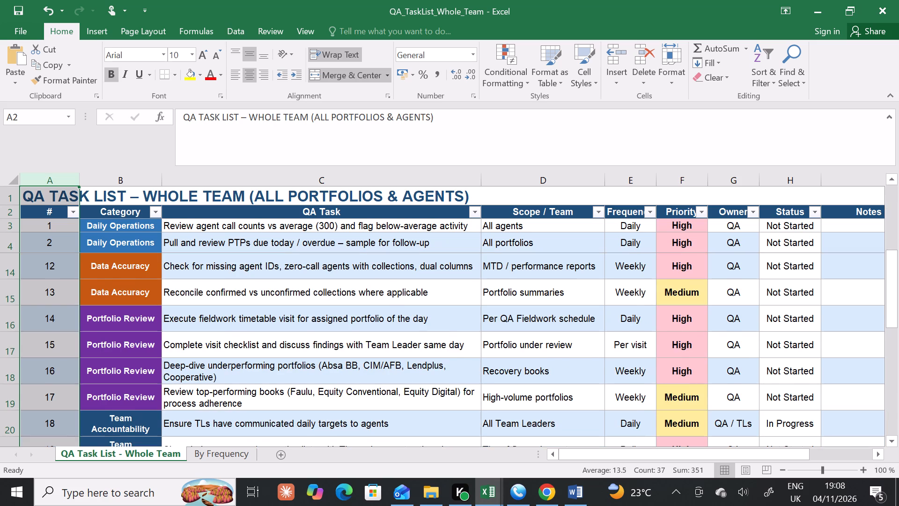
pyautogui.scroll(-1, 789, 367)
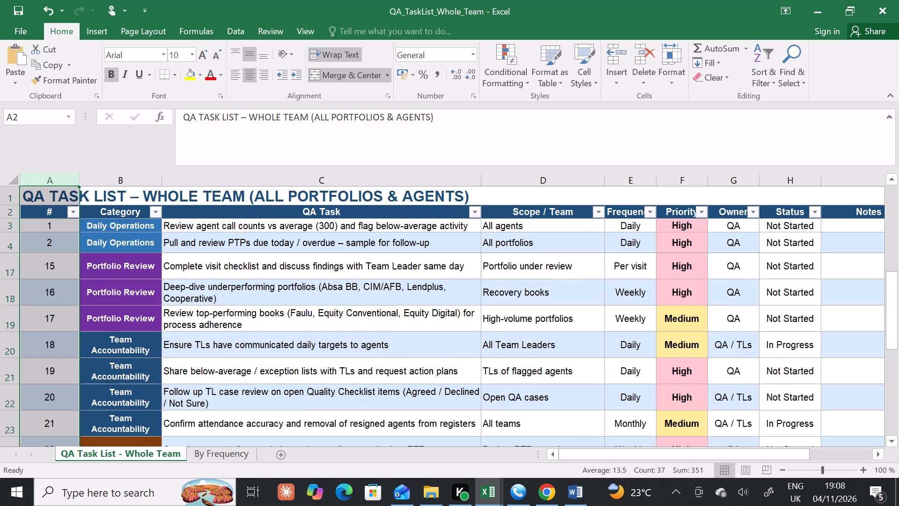
pyautogui.scroll(-1, 651, 417)
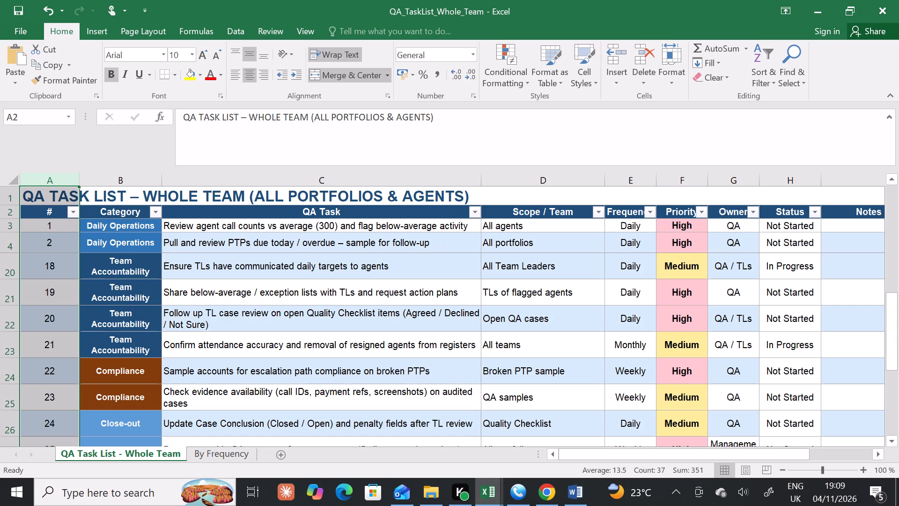
pyautogui.moveTo(79, 180); pyautogui.dragTo(71, 180)
pyautogui.moveTo(71, 180); pyautogui.dragTo(62, 180)
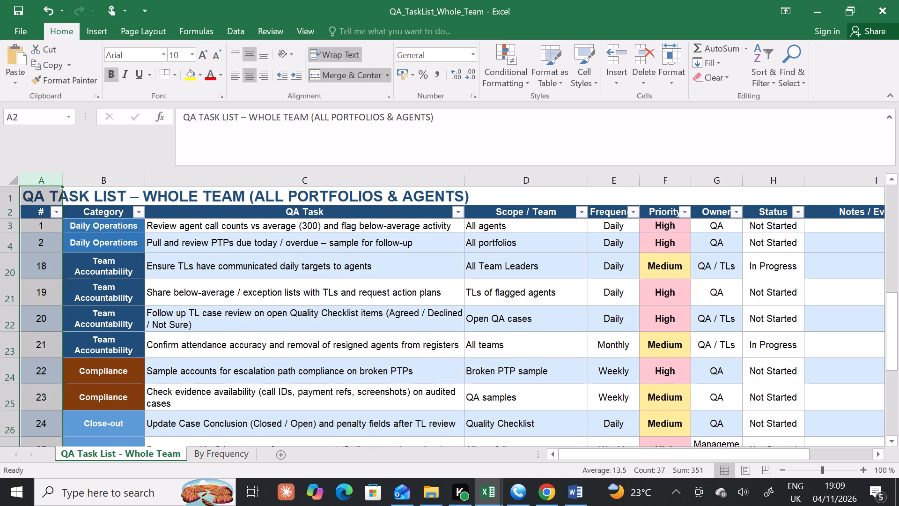
# Narrow the QA Task column on the whole-team sheet slightly, closer to the length of its first task's text.
pyautogui.click(204, 156)
pyautogui.click(439, 185)
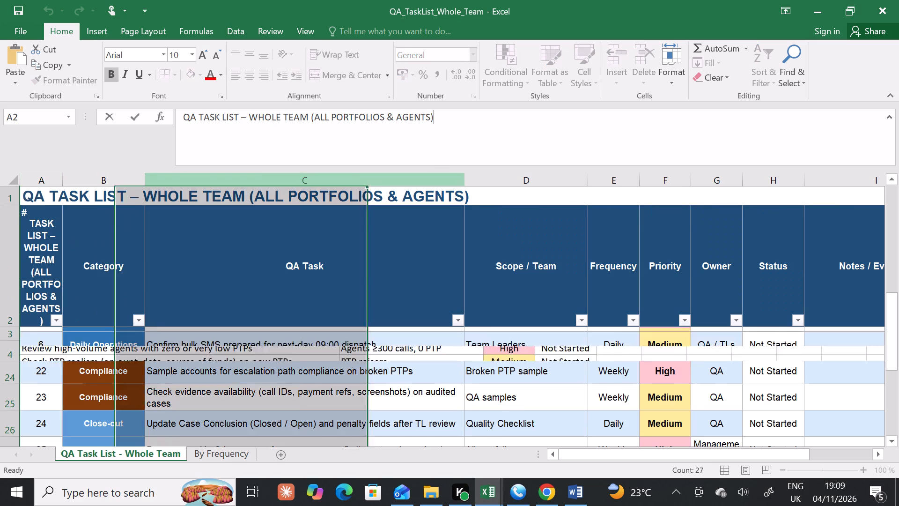
pyautogui.click(464, 163)
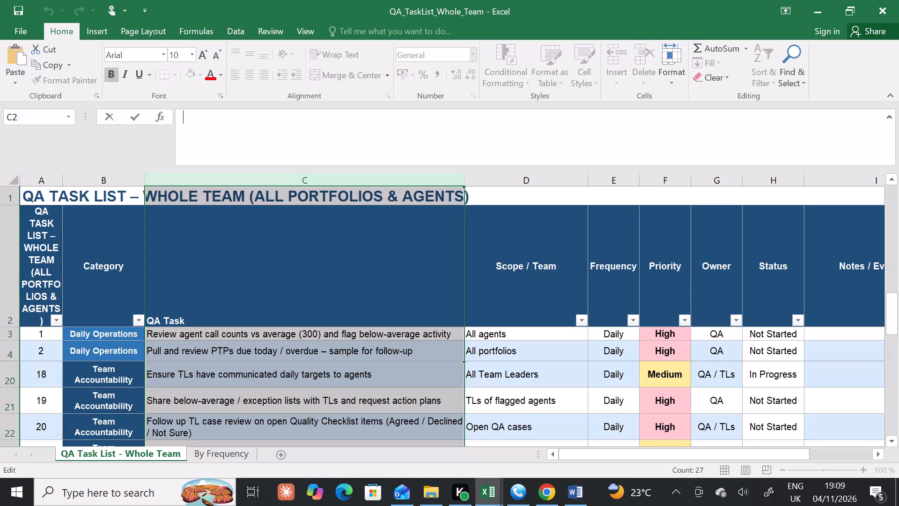
pyautogui.moveTo(466, 188); pyautogui.dragTo(441, 189)
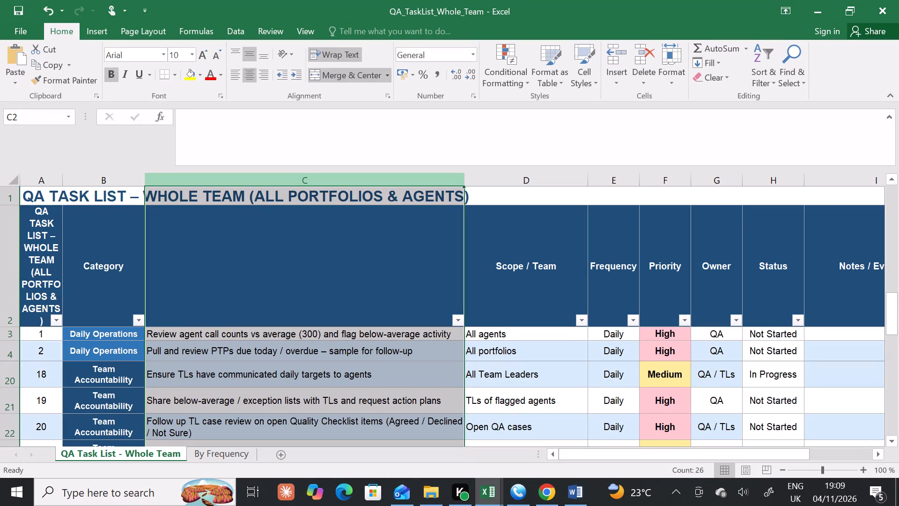
pyautogui.moveTo(465, 182); pyautogui.dragTo(455, 190)
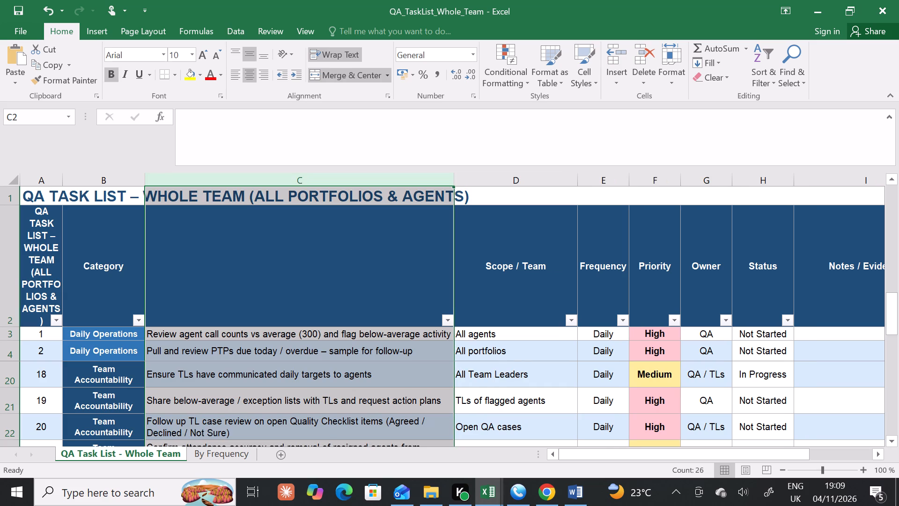
# Reduce the height of header row 2 on the whole-team task list to about a quarter of its original height.
pyautogui.click(12, 283)
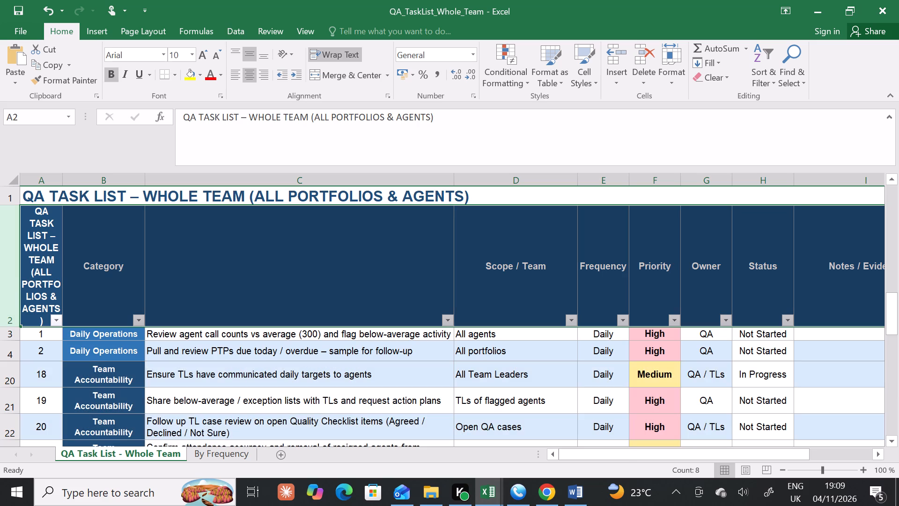
pyautogui.moveTo(16, 326); pyautogui.dragTo(20, 274)
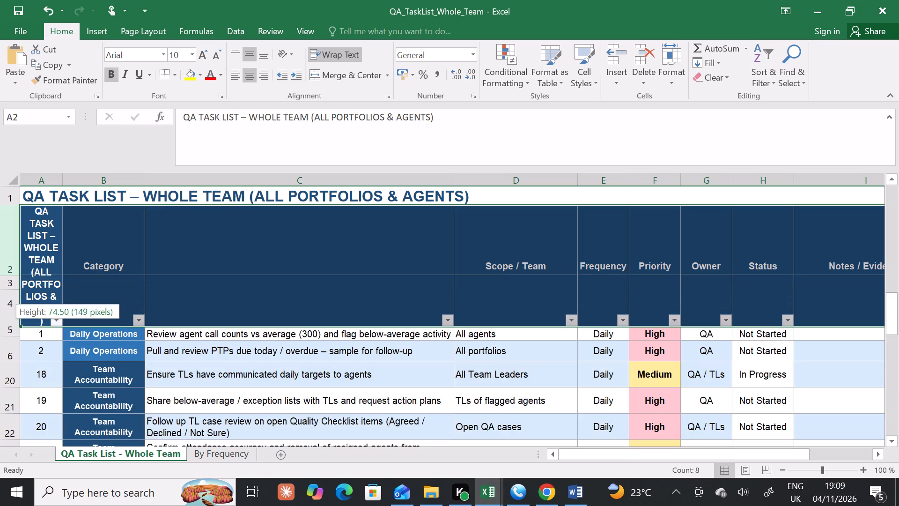
pyautogui.moveTo(20, 274); pyautogui.dragTo(20, 263)
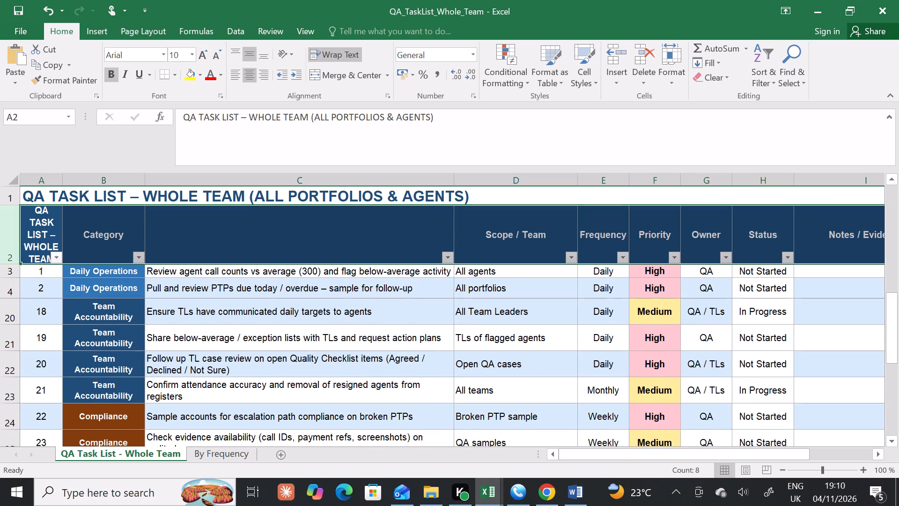
pyautogui.click(449, 144)
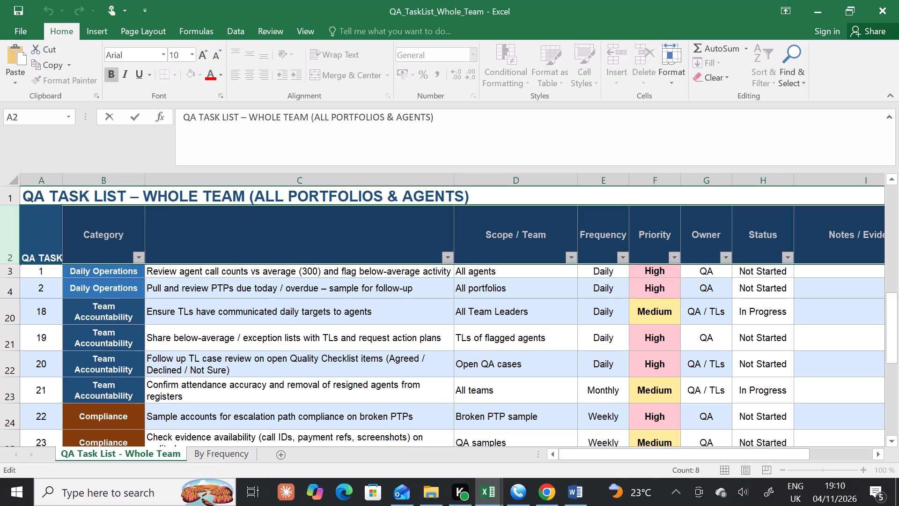
pyautogui.click(11, 245)
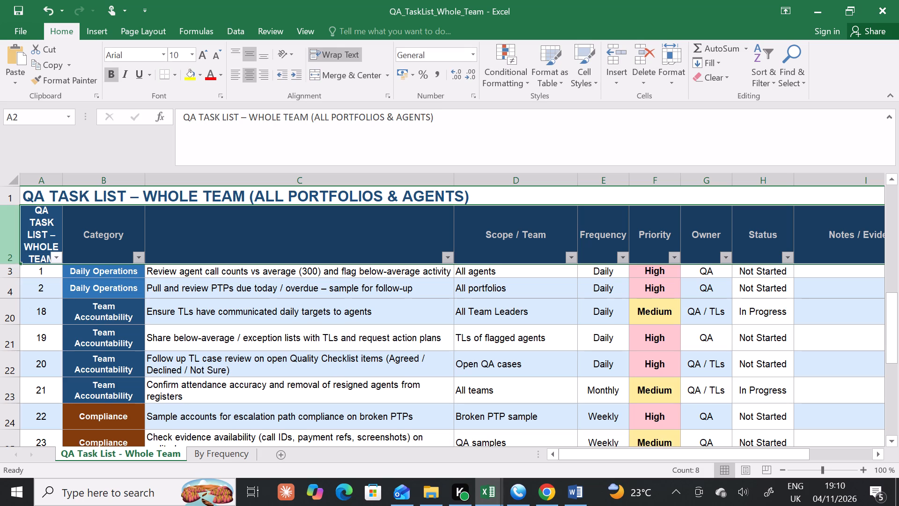
pyautogui.click(3, 252)
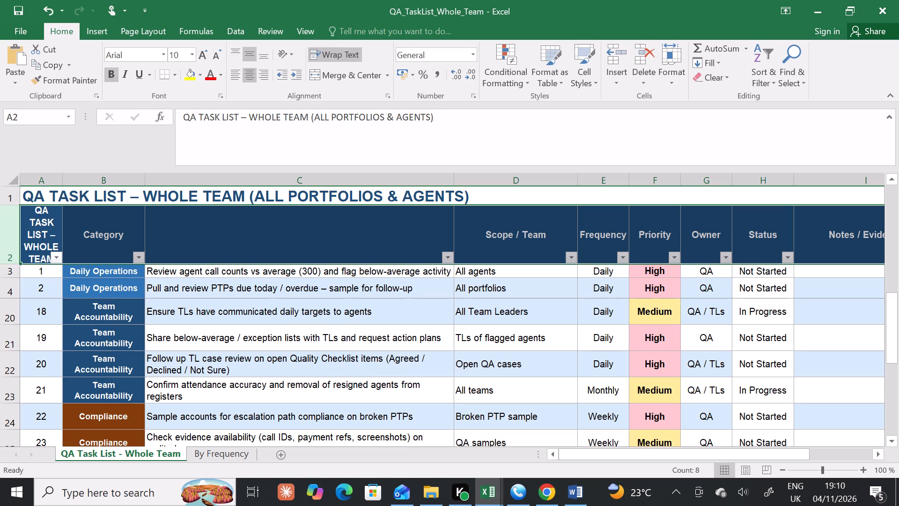
pyautogui.moveTo(16, 262); pyautogui.dragTo(22, 232)
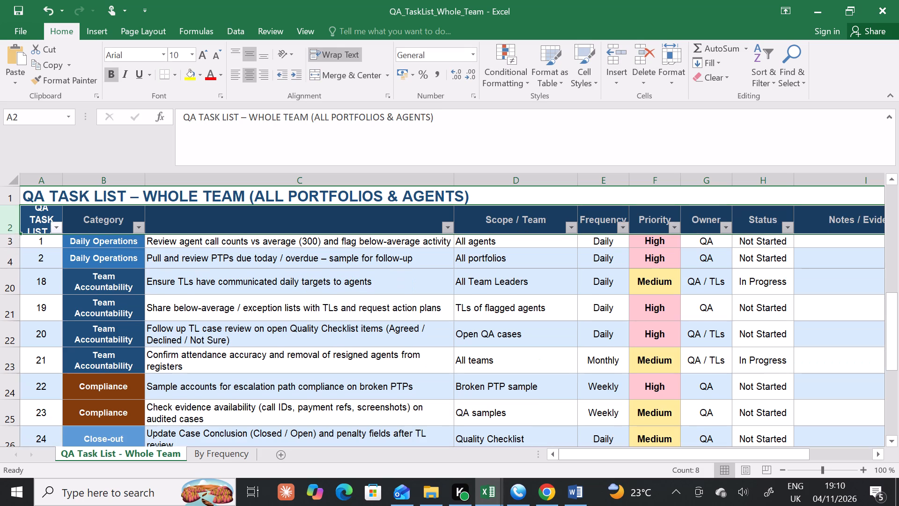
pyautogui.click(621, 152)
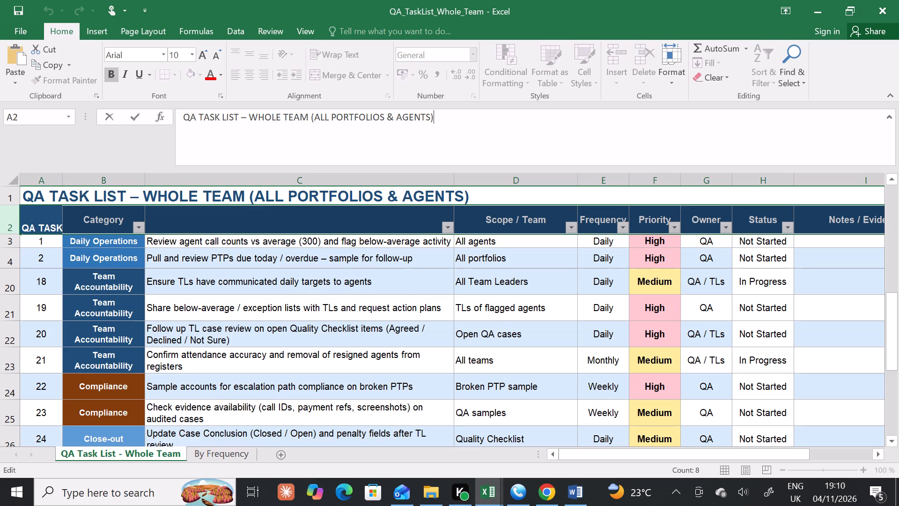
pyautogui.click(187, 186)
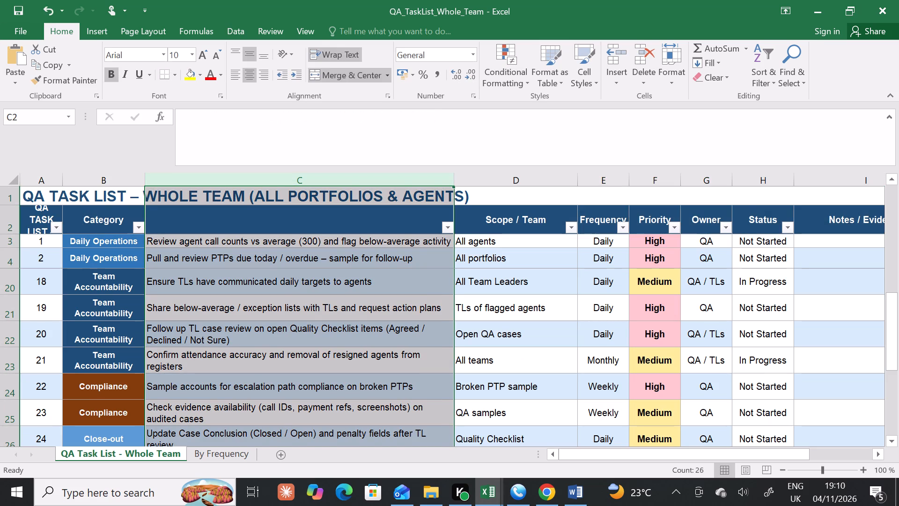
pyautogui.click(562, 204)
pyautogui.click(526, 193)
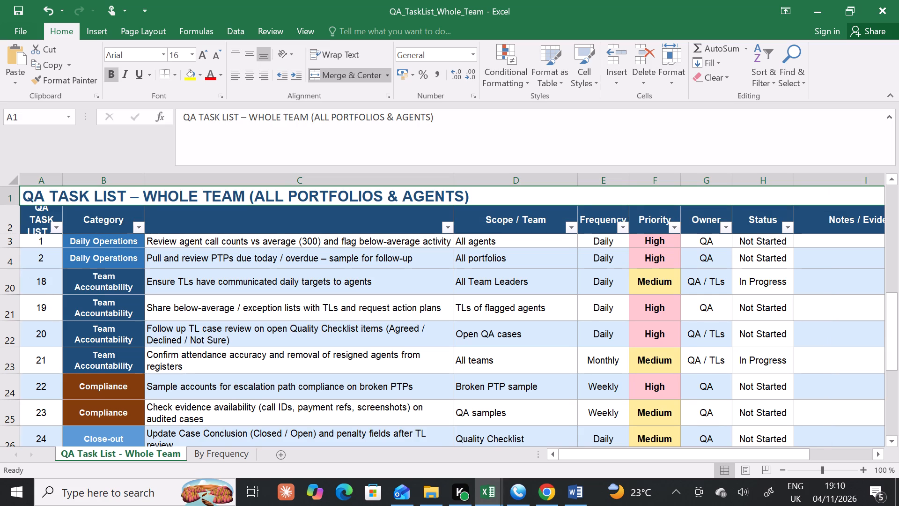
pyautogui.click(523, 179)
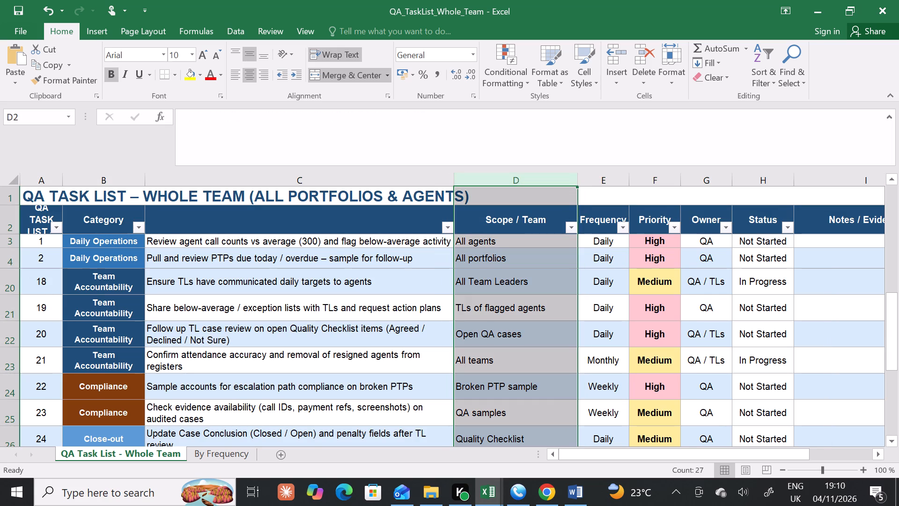
# Open the filter for task description column C and look through its list of task values.
pyautogui.click(445, 231)
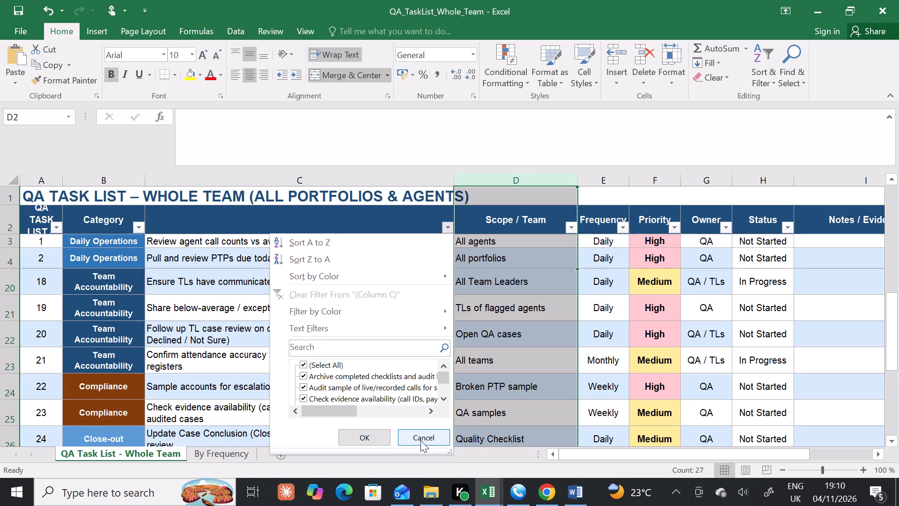
pyautogui.click(439, 399)
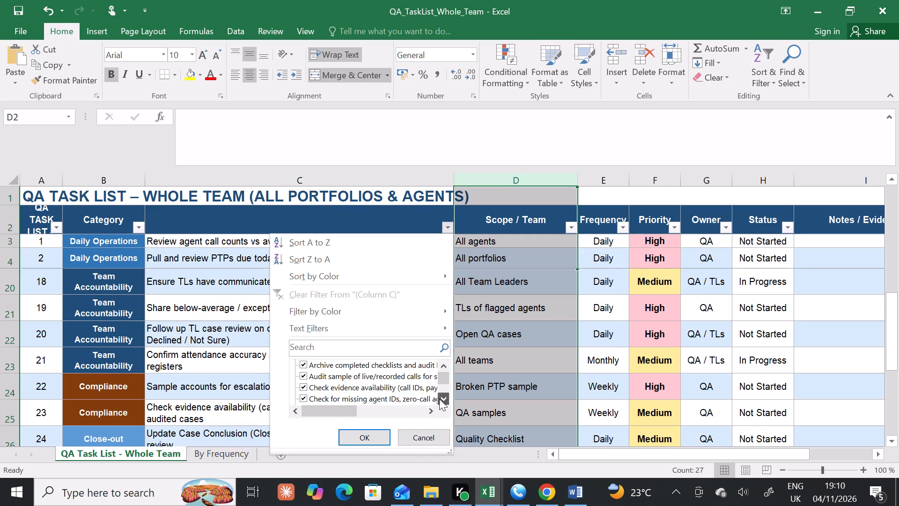
pyautogui.click(439, 399)
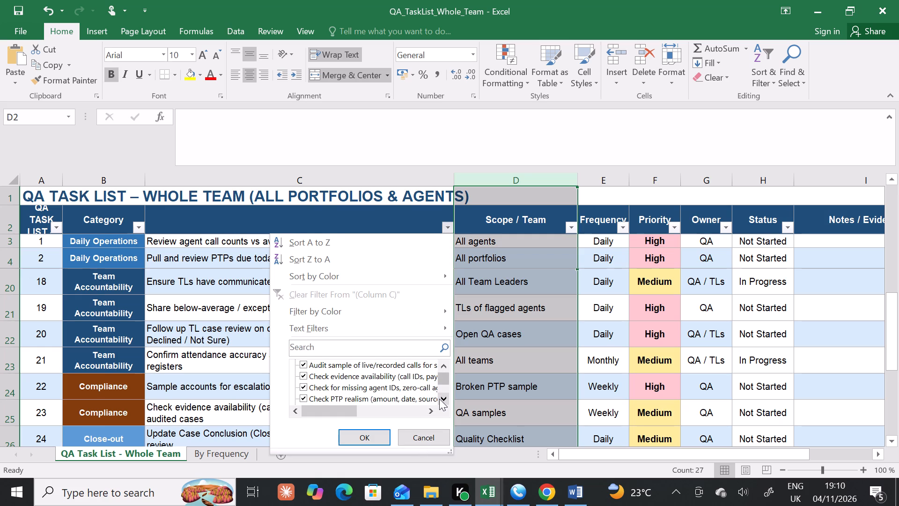
# Look through the rest of the task values in column C's filter list, down to the last entries.
pyautogui.click(439, 399)
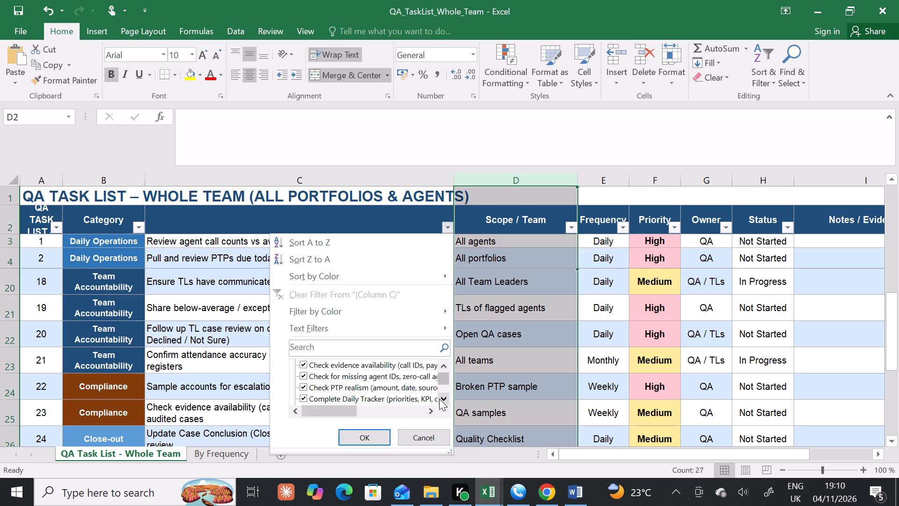
pyautogui.click(439, 399)
pyautogui.click(439, 399)
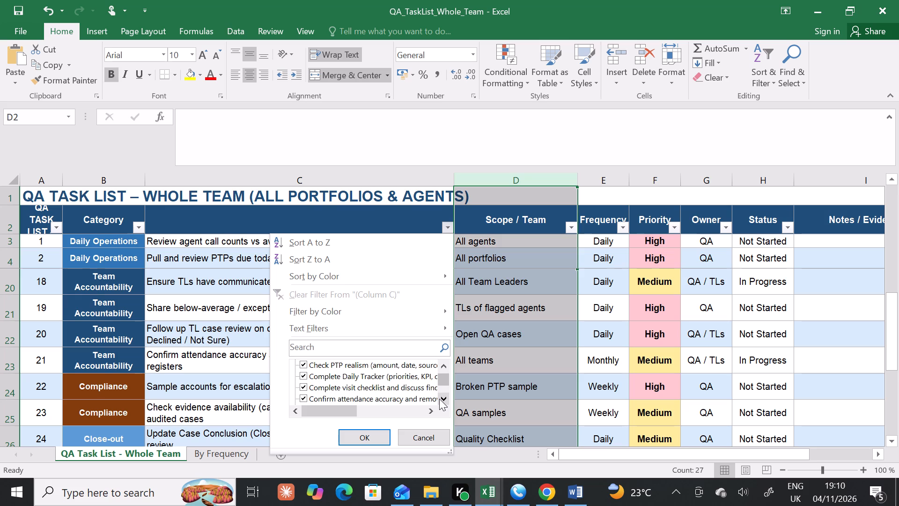
pyautogui.click(439, 399)
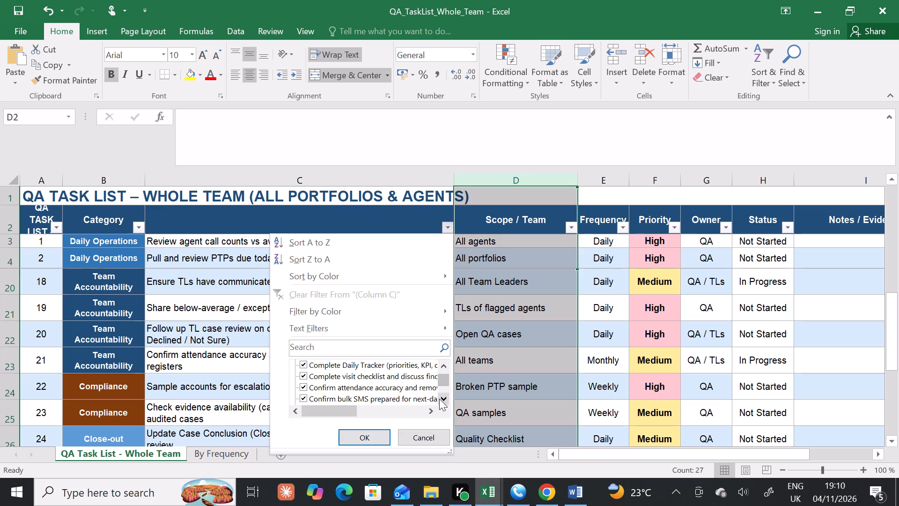
pyautogui.click(439, 399)
pyautogui.click(439, 399)
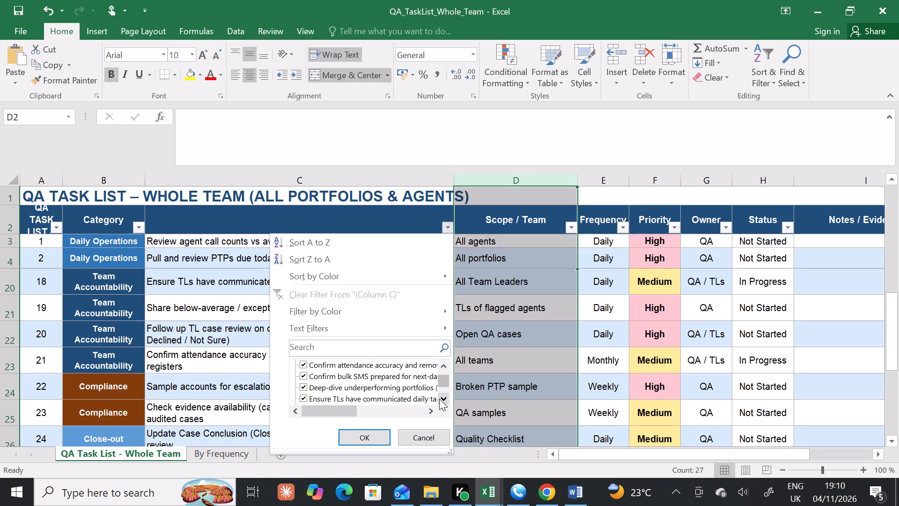
pyautogui.click(439, 399)
pyautogui.tripleClick(439, 399)
pyautogui.tripleClick(439, 399)
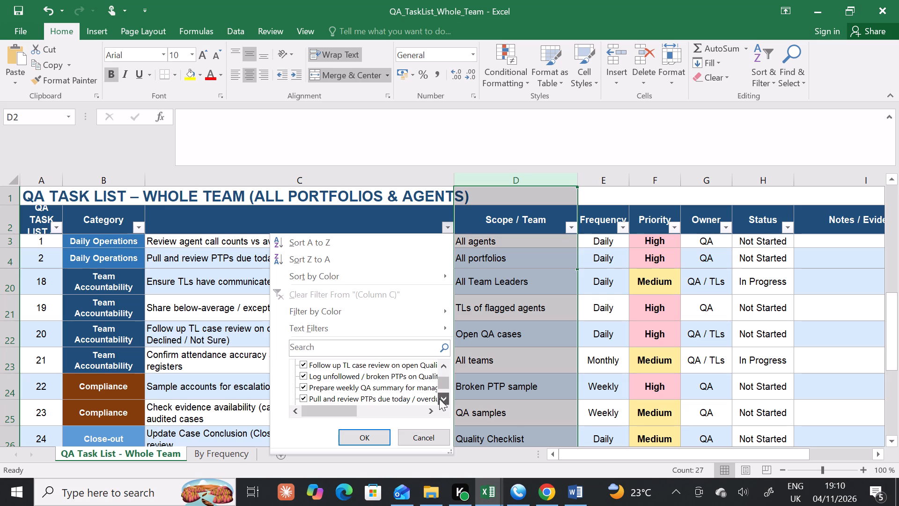
pyautogui.tripleClick(439, 399)
pyautogui.tripleClick(439, 399)
pyautogui.tripleClick(439, 399)
pyautogui.click(439, 399)
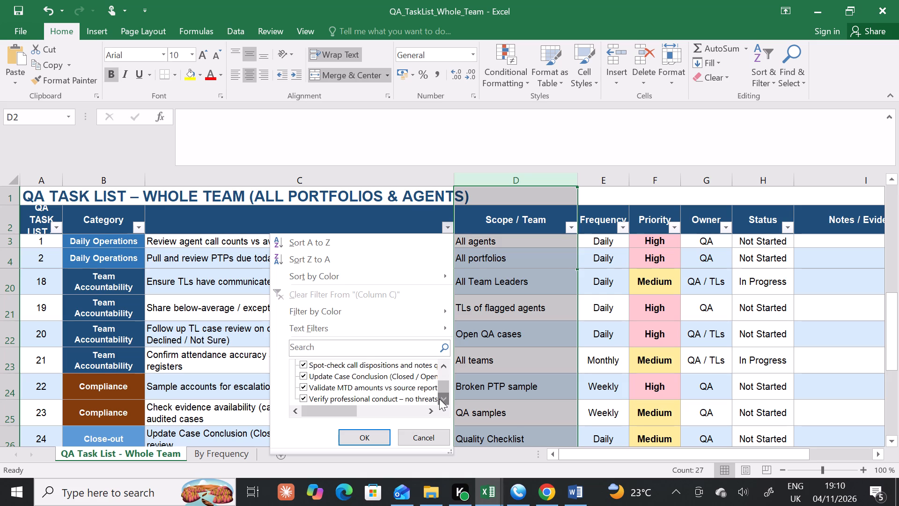